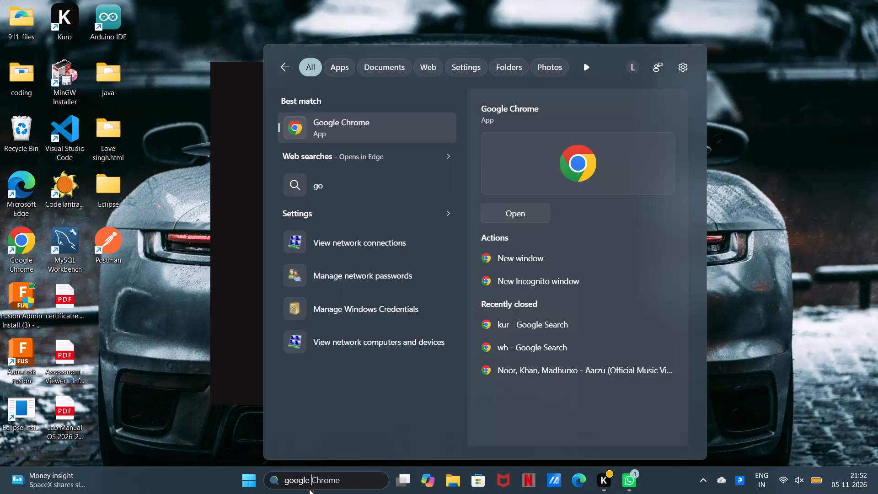
Launch Google Chrome with the second user profile.
key(Return)
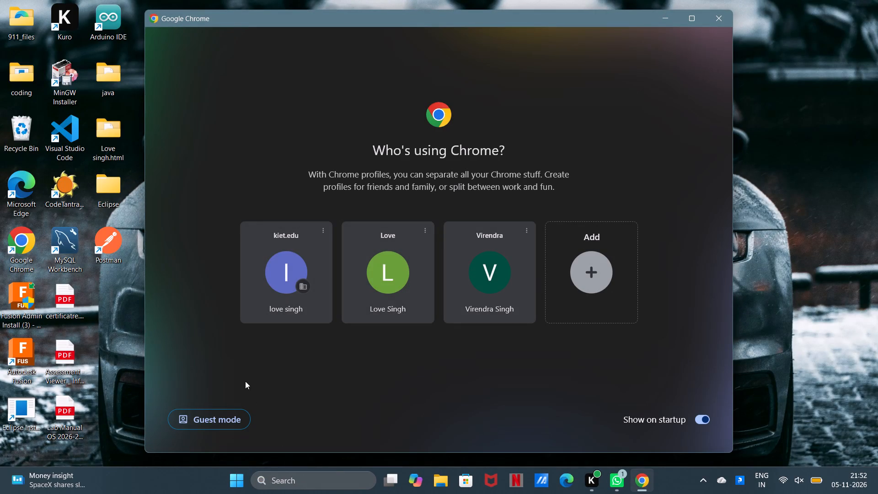
double_click(379, 283)
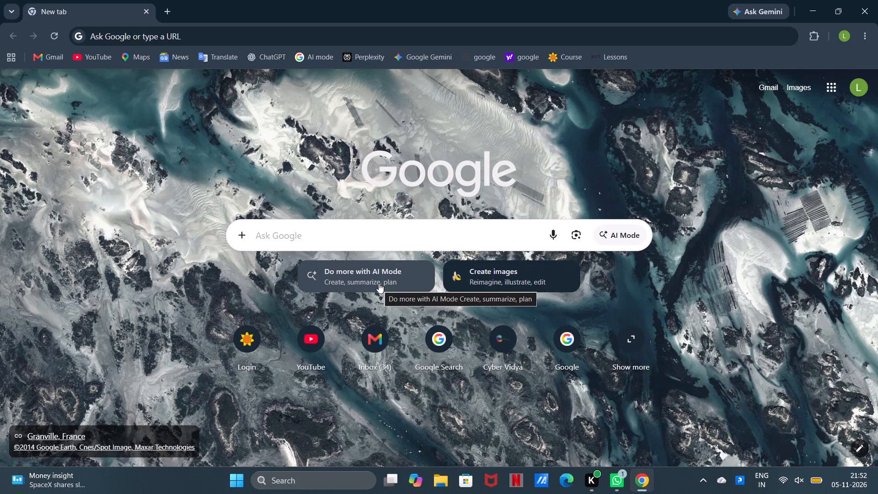
Search the web for "google doc" and open a new blank Google Docs document.
click(165, 32)
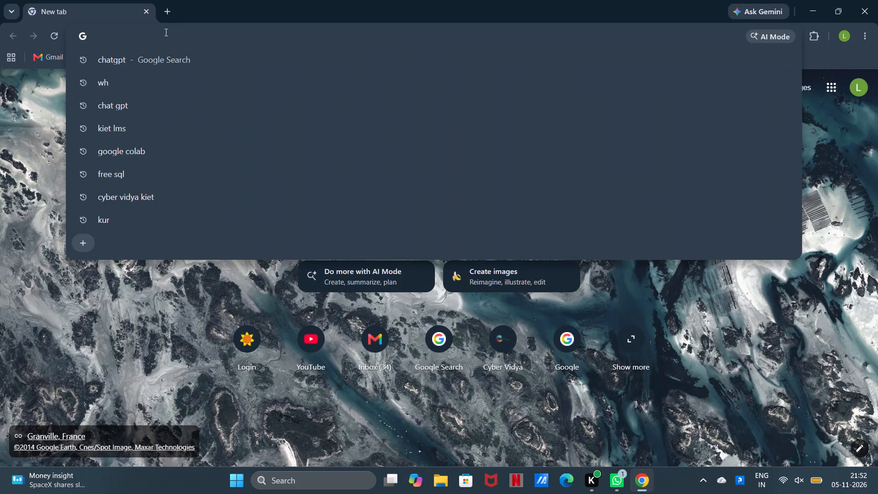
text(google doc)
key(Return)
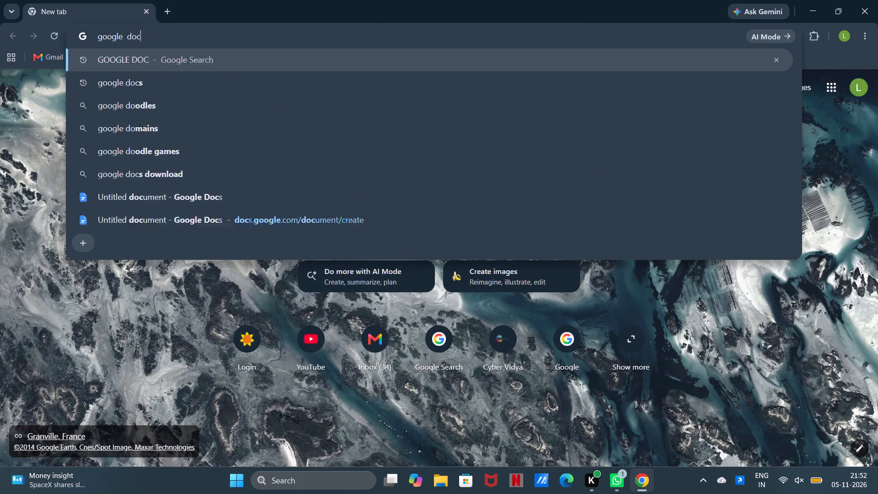
click(235, 233)
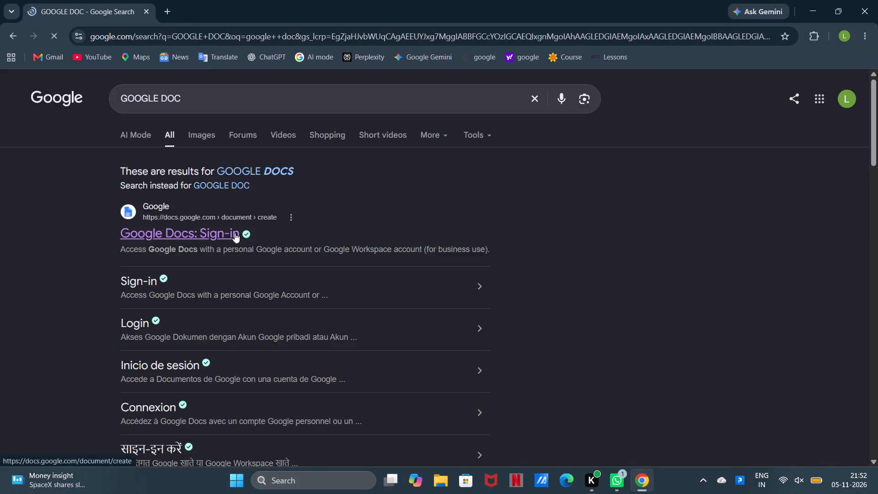
click(296, 207)
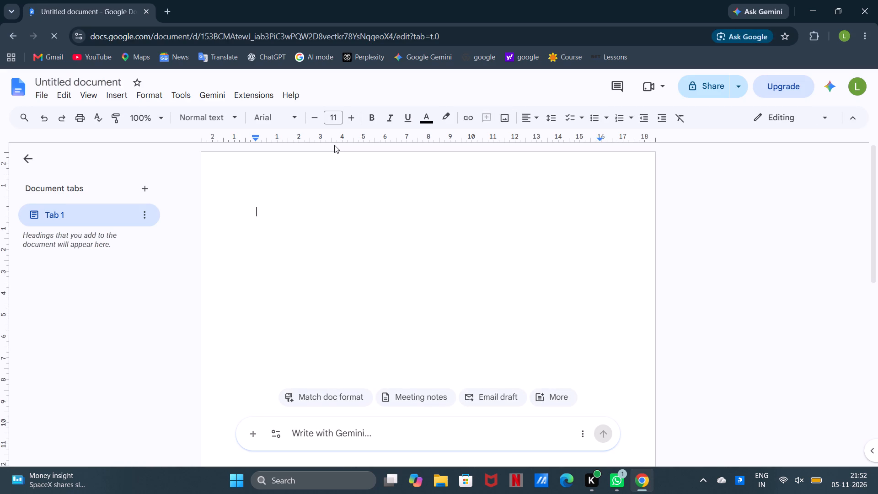
Enter "NAME :" followed by the student's name on the document's first line.
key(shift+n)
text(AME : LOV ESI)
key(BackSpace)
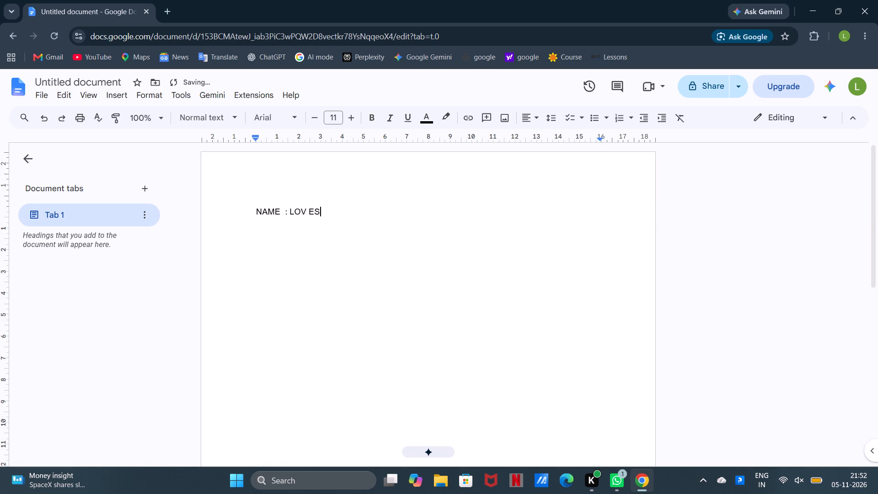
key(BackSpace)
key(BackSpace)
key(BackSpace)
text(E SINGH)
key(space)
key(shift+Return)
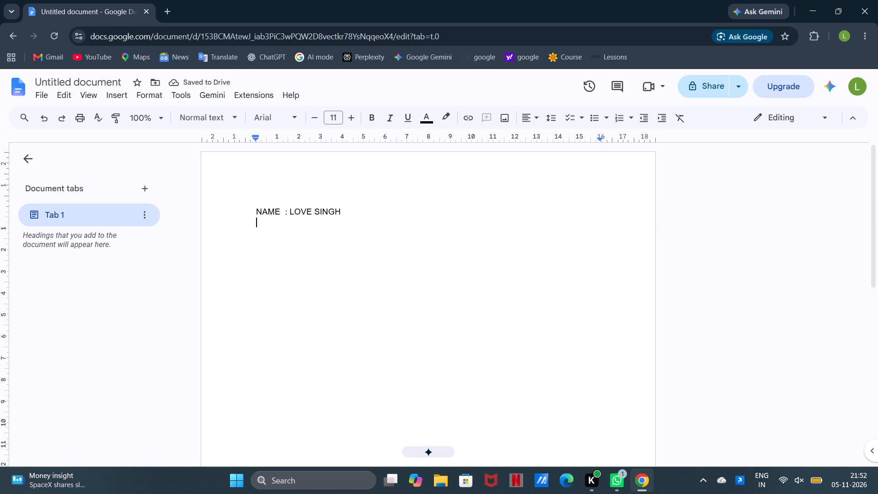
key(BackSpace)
Continue the header line with "|| UID :" and the student's ID number.
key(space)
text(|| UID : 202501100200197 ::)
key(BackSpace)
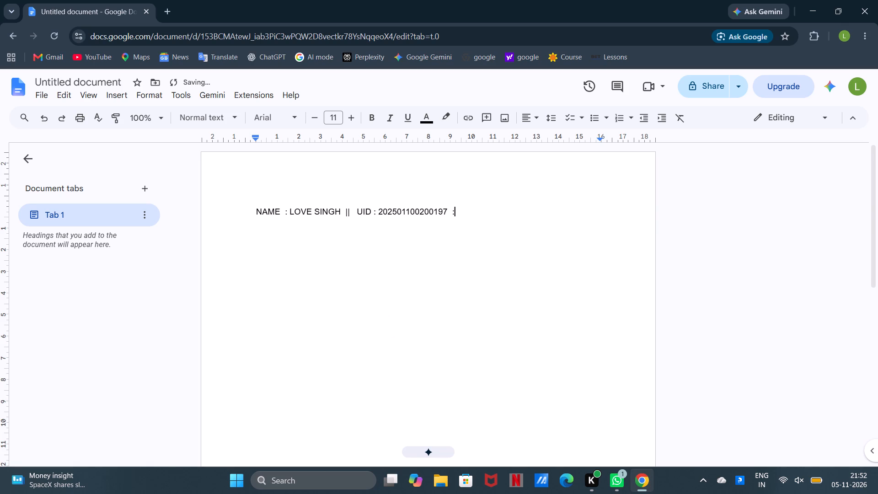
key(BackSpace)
Complete the header line with "|| BRANCH & SEC : CSE & C" and start a new line below it.
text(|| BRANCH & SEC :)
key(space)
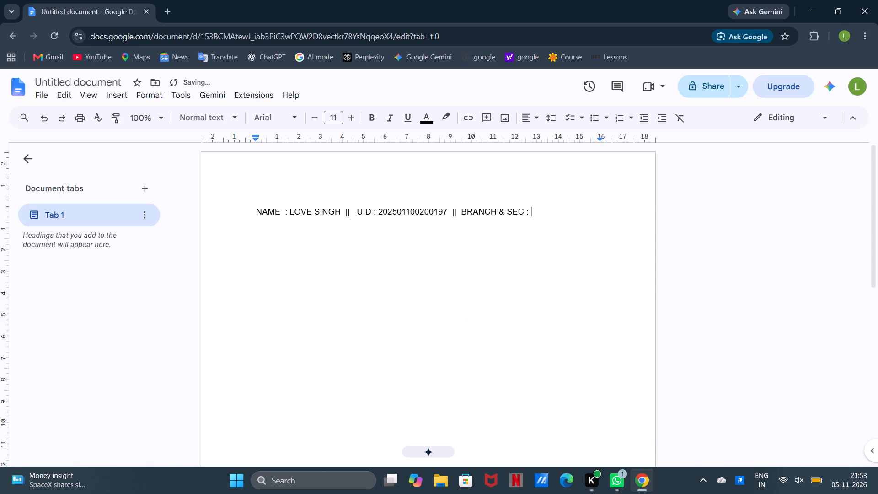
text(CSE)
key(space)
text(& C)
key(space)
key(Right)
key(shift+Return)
Set the header line's font size to 12.
click(466, 228)
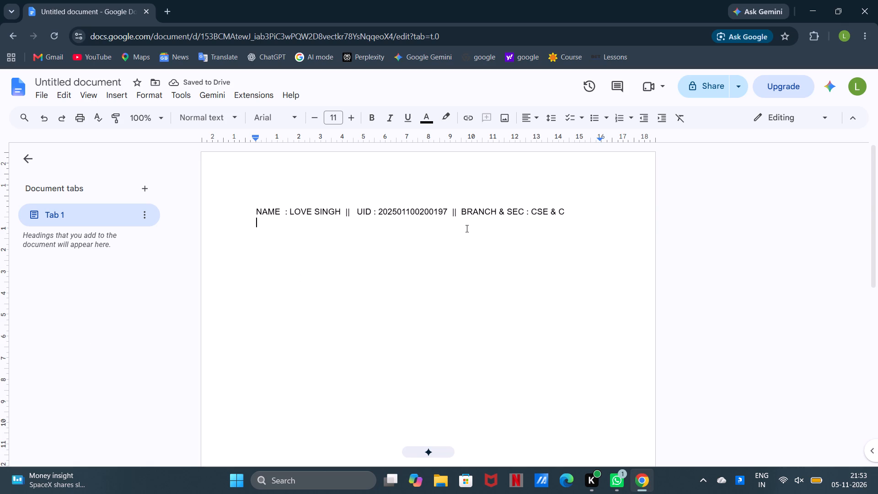
drag(466, 228, 246, 202)
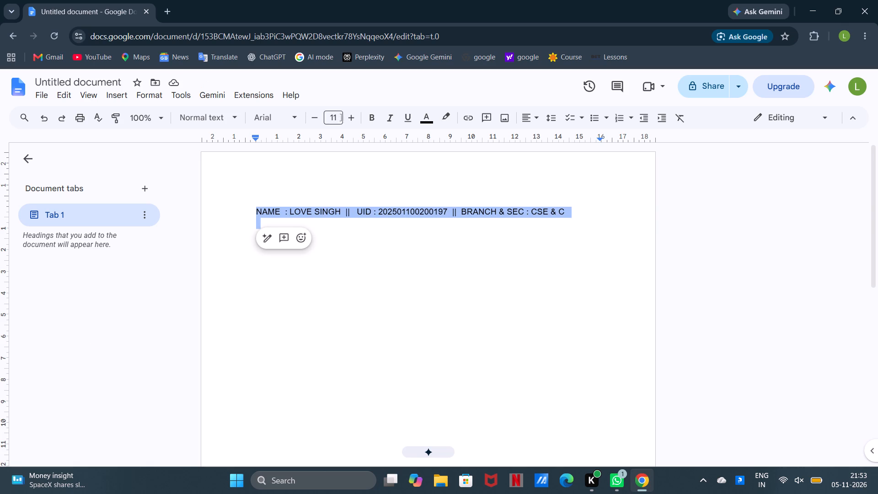
double_click(349, 122)
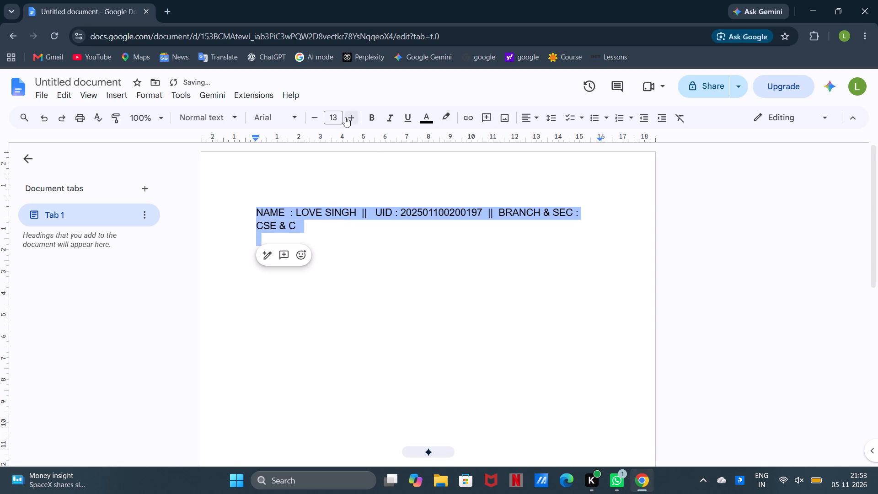
click(320, 121)
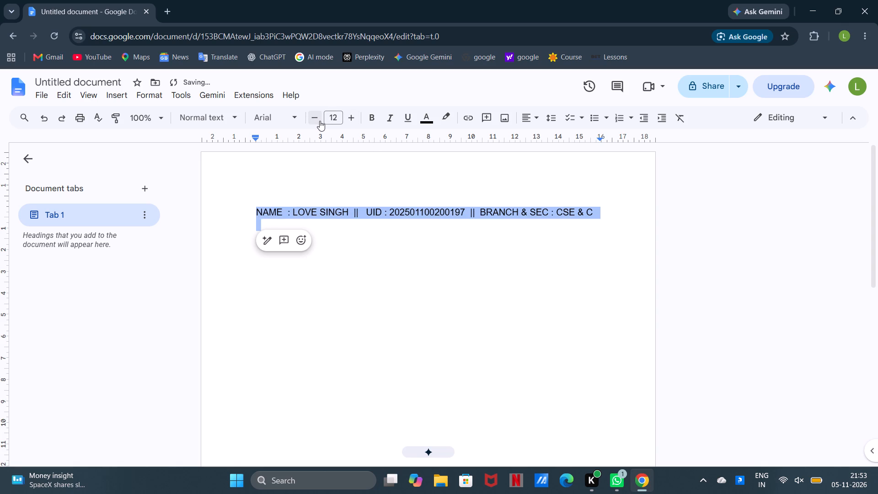
click(544, 355)
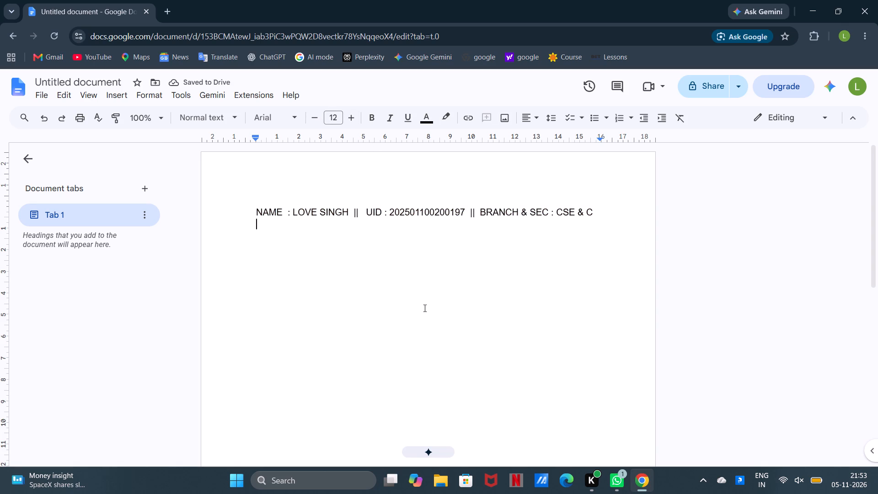
Add five new lines below the header.
key(Return)
key(Return)
key(Return)
key(Return)
key(Return)
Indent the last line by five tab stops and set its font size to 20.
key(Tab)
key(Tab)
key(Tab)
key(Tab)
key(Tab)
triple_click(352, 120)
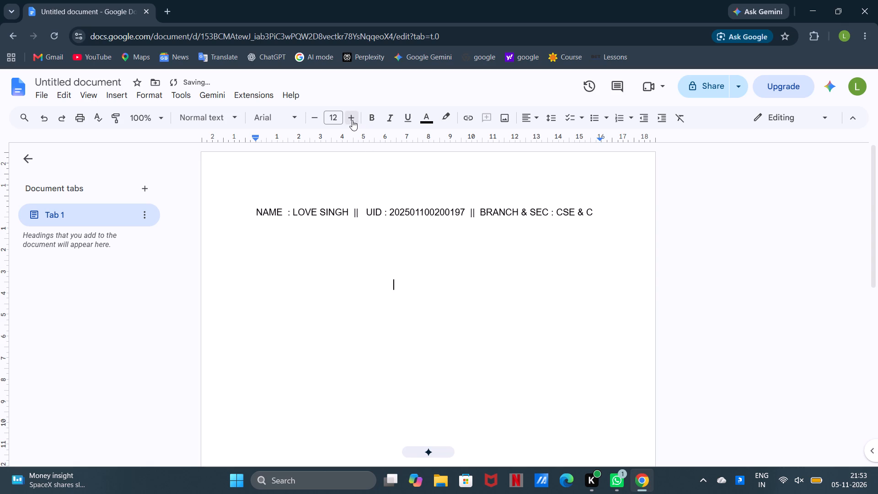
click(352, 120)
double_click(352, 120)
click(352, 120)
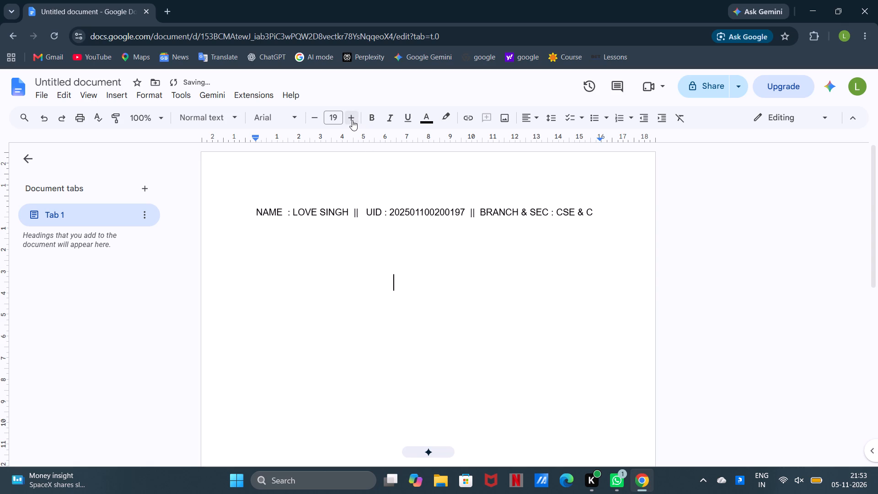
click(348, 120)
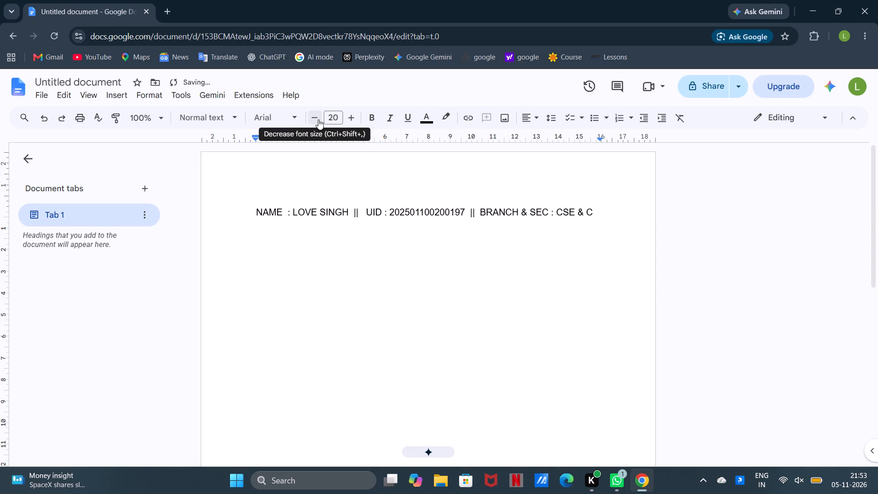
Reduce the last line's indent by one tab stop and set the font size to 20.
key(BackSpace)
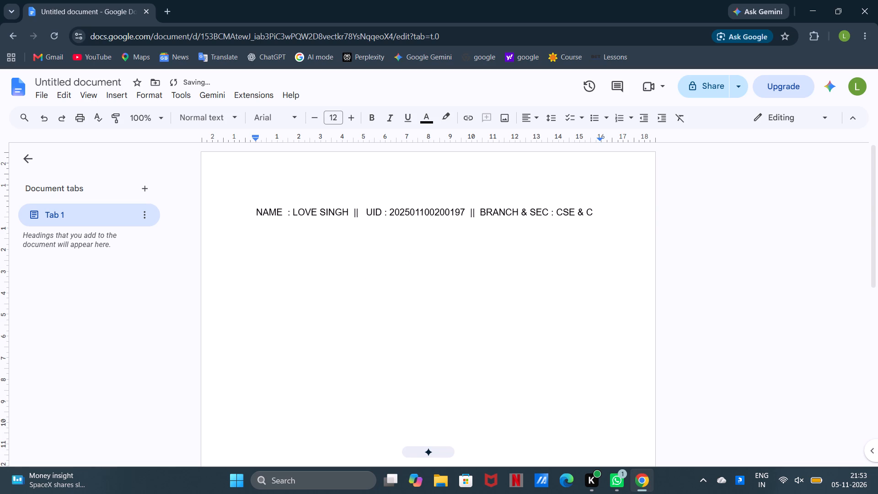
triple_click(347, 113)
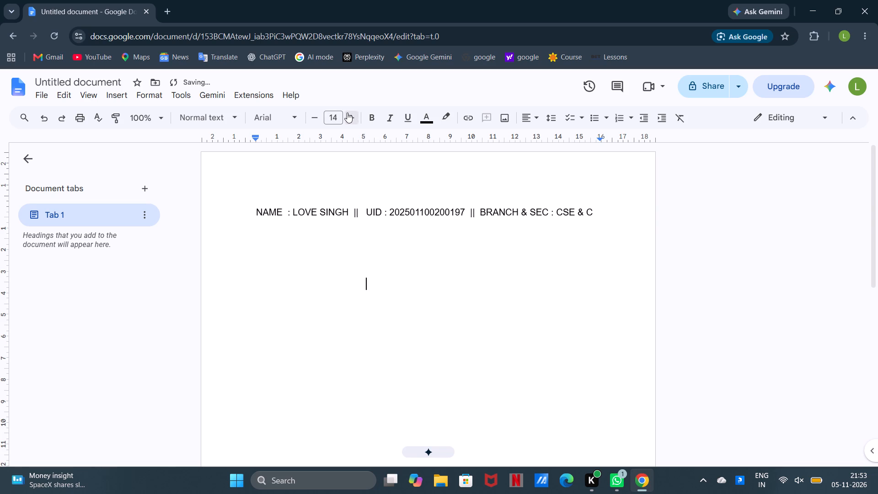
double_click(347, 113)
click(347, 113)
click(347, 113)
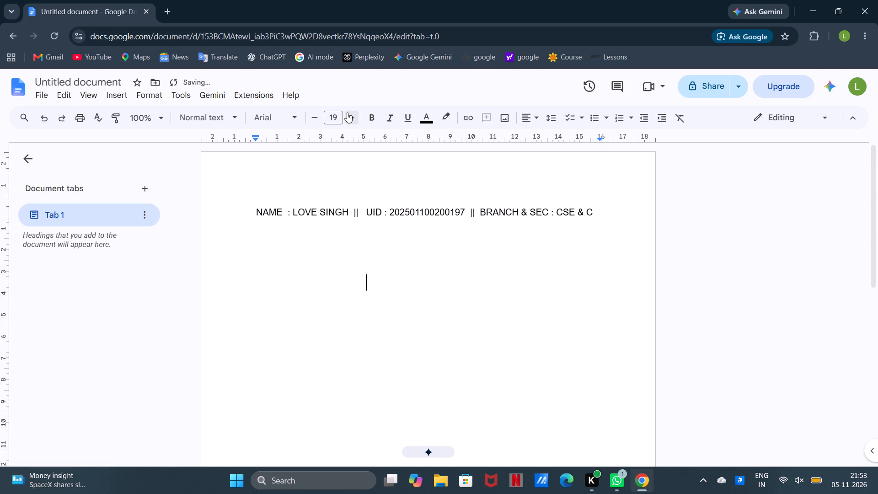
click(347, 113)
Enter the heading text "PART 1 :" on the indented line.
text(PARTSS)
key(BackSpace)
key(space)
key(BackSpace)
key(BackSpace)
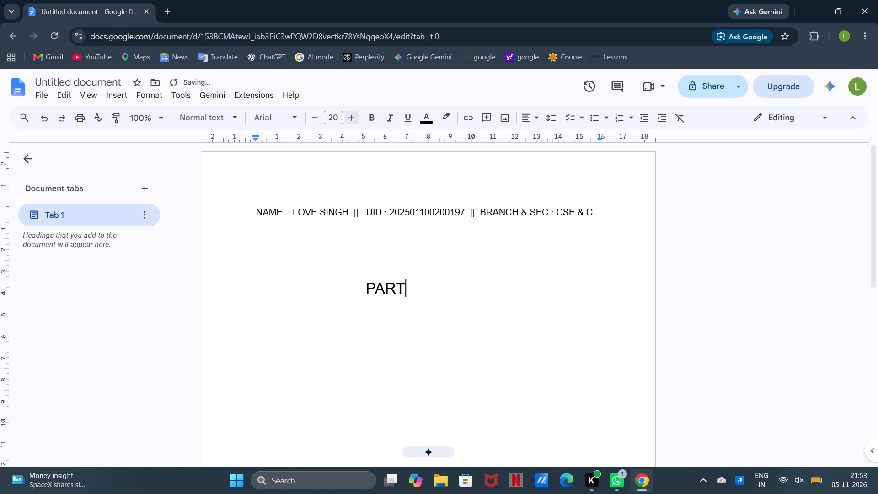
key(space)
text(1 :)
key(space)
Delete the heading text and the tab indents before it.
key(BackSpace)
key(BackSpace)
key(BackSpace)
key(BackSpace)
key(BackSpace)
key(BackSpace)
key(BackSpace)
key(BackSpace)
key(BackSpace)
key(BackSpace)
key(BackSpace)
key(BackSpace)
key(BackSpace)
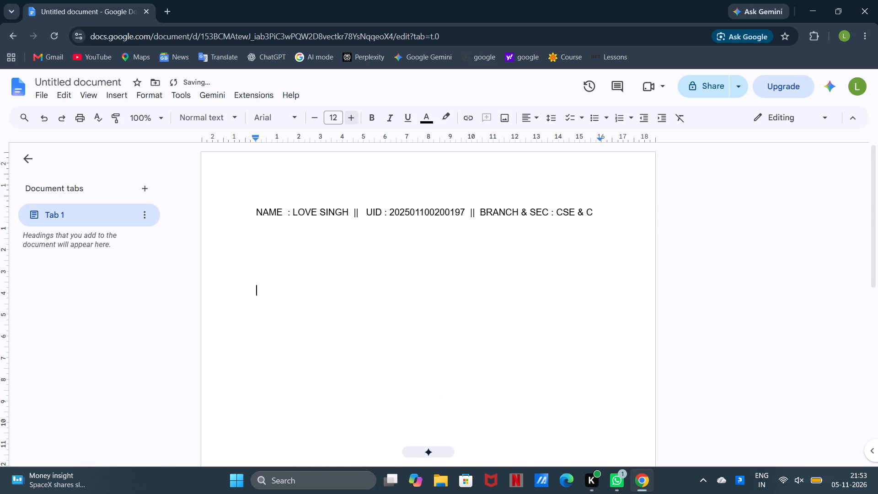
Set the font size to 20 on the empty last line.
triple_click(347, 117)
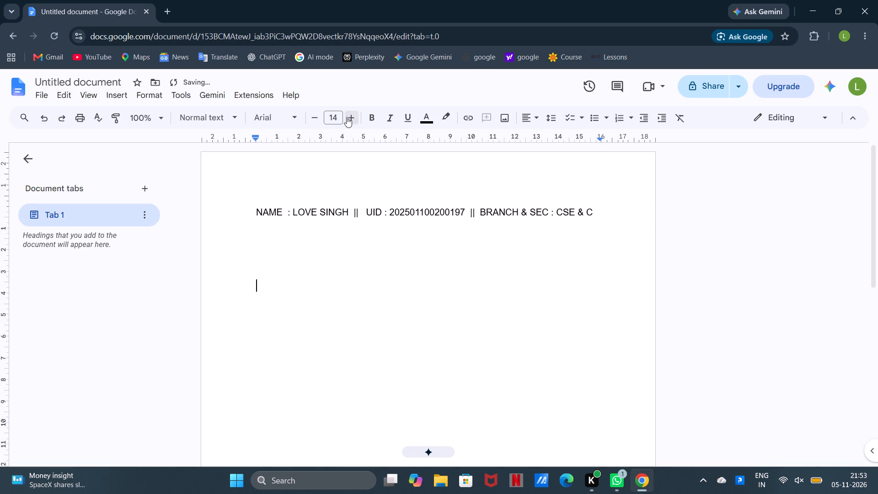
triple_click(347, 117)
click(347, 117)
click(347, 117)
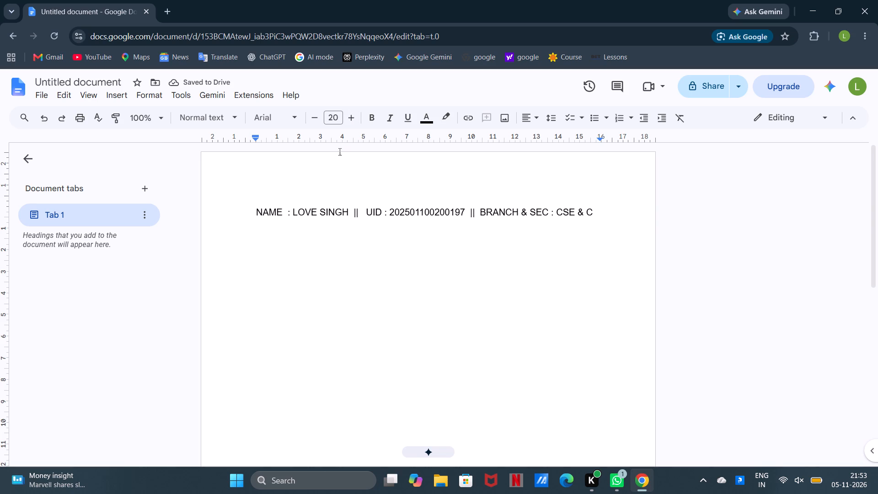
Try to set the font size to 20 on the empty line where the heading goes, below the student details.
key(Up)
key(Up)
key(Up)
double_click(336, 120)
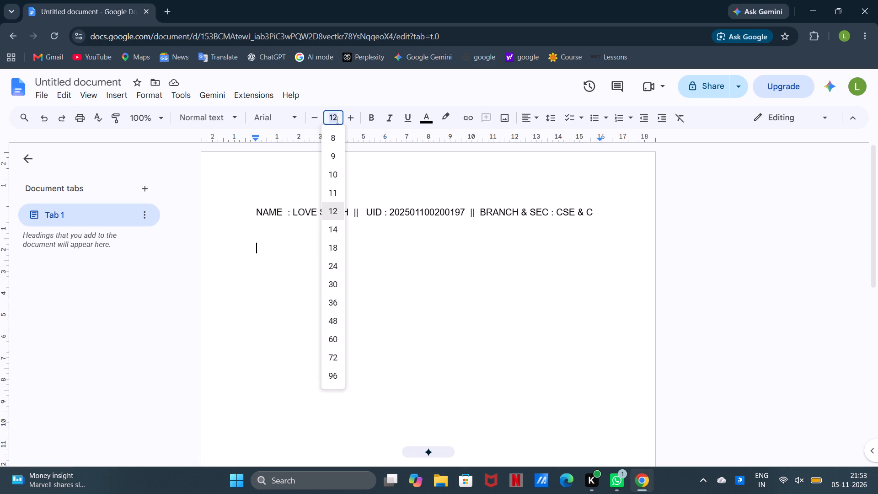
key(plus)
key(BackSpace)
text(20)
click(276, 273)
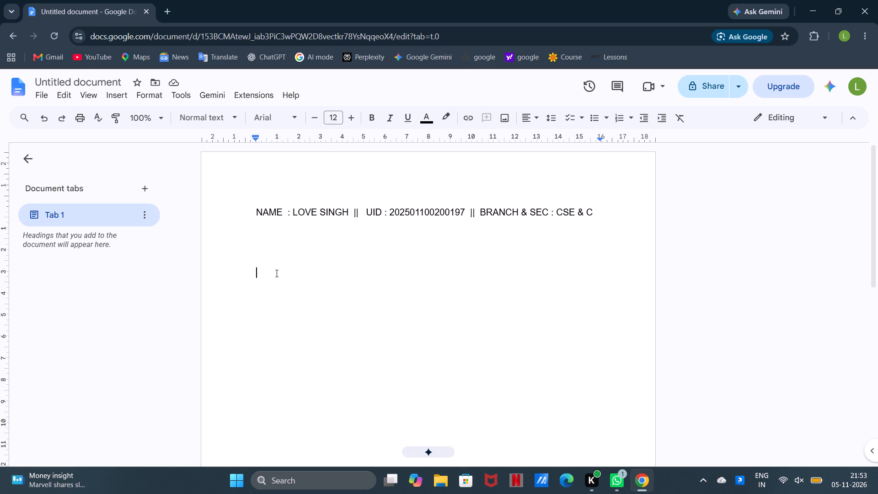
Raise the font size to 16 on the lower empty line.
triple_click(352, 119)
click(352, 119)
Set the font size to 20 on the empty line for the heading, just below the student details.
key(Up)
key(Up)
triple_click(351, 120)
click(351, 120)
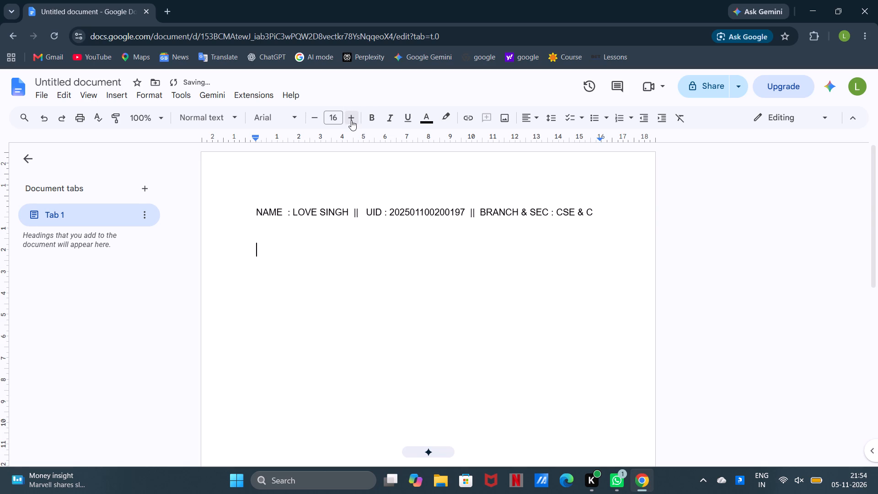
triple_click(351, 120)
click(351, 120)
click(351, 120)
click(316, 119)
Enter the heading text "PART 1 :" on the size 20 line.
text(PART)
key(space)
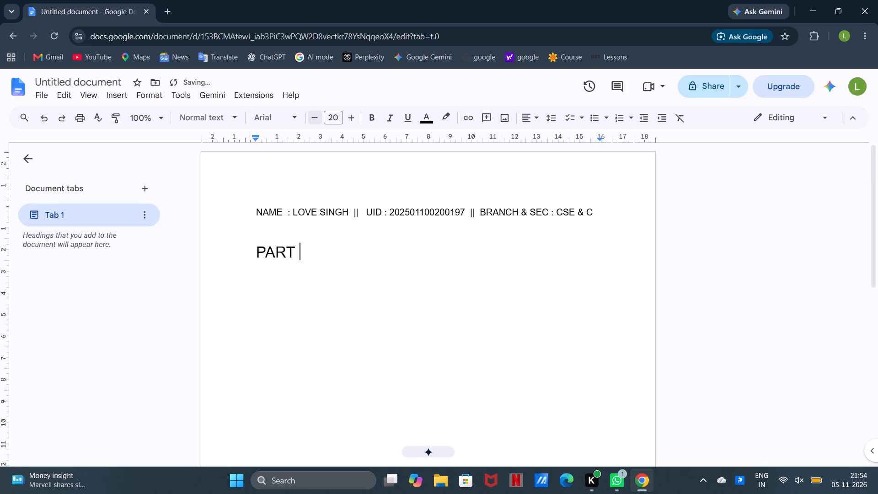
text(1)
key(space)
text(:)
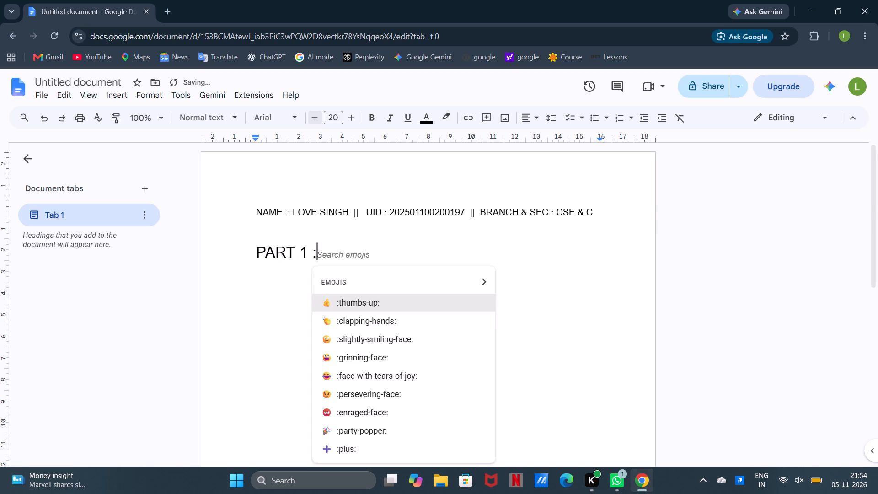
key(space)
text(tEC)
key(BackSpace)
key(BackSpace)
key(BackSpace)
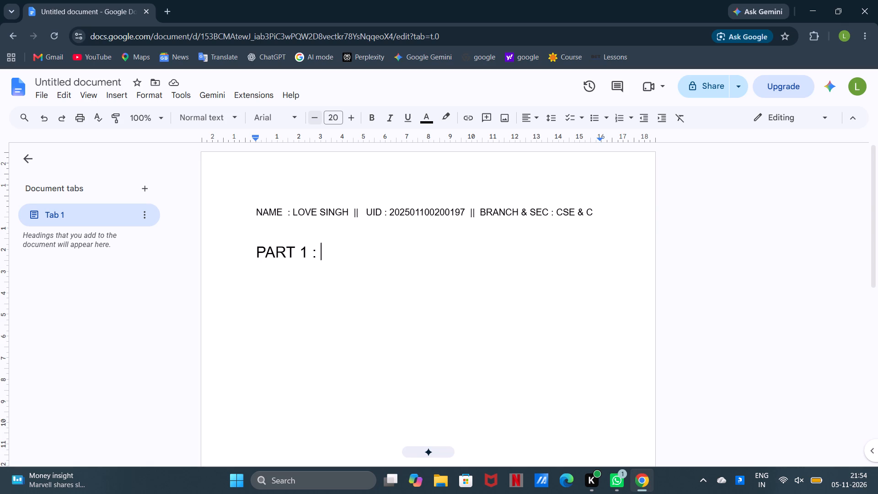
Start an item numbered "1 )" two lines below the PART 1 heading, followed by spaces.
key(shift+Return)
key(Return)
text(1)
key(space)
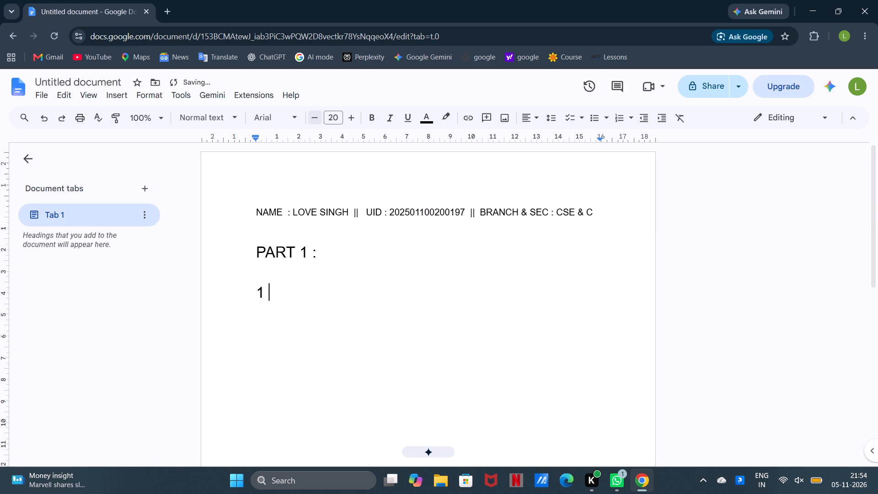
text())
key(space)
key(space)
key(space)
Enter "TechA for Java" as the beginning of the item 1 title.
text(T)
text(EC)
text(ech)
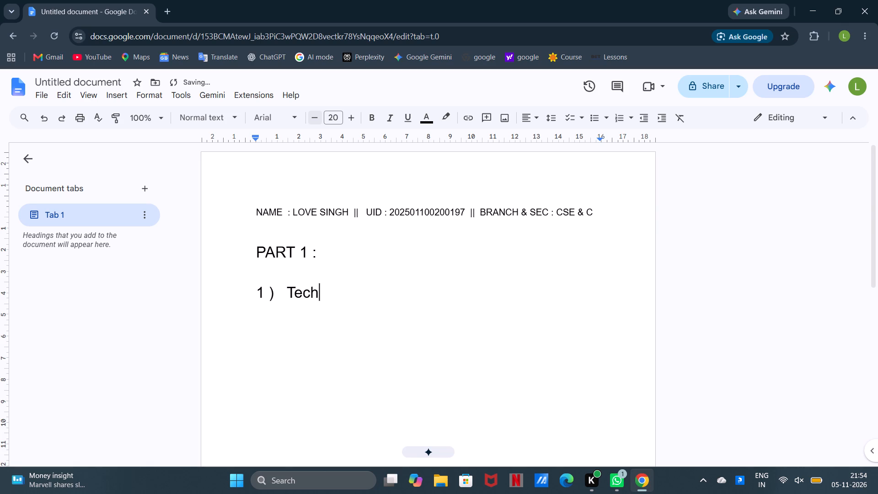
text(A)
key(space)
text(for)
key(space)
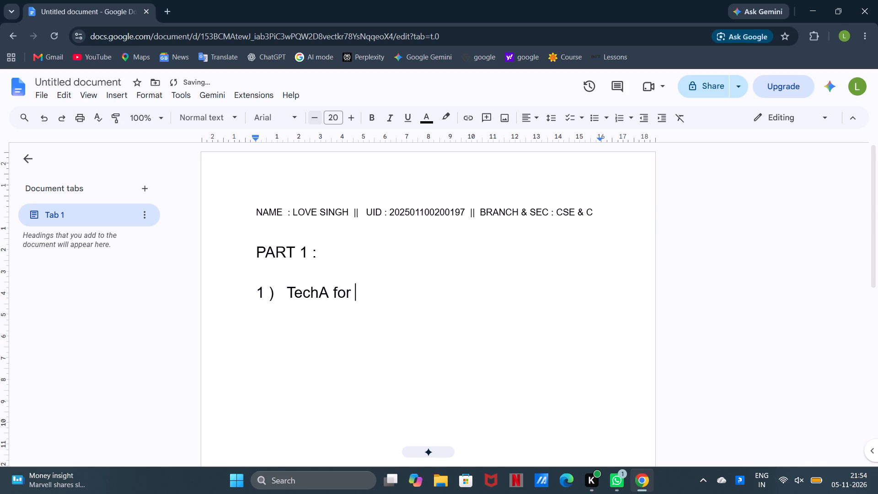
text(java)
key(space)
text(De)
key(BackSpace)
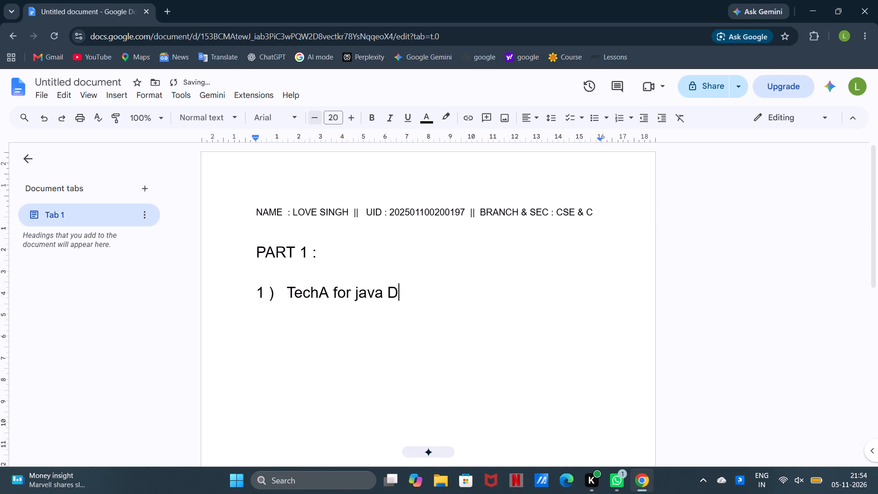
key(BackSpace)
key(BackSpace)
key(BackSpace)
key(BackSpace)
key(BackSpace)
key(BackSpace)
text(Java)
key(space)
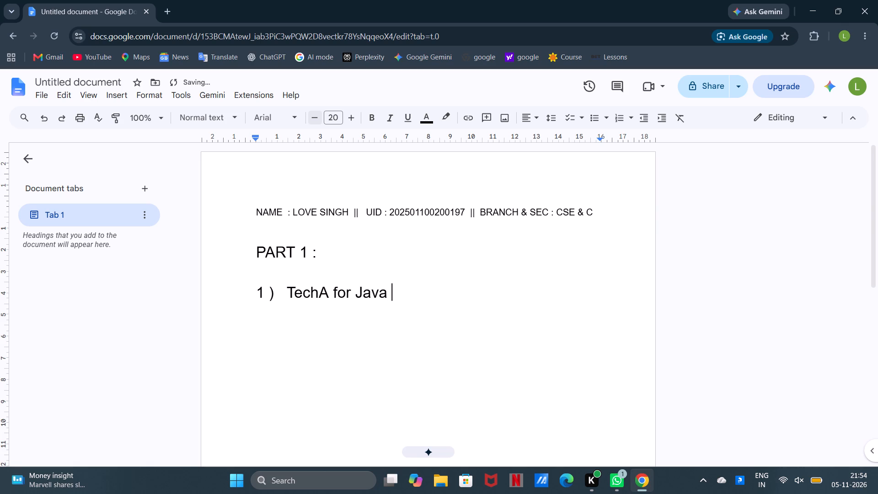
Complete the item 1 title with "Developer Certification" and start a new line below it.
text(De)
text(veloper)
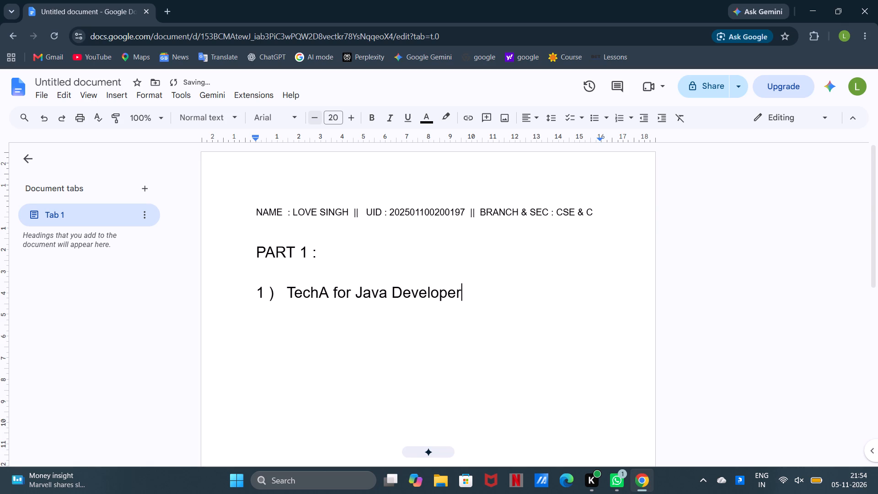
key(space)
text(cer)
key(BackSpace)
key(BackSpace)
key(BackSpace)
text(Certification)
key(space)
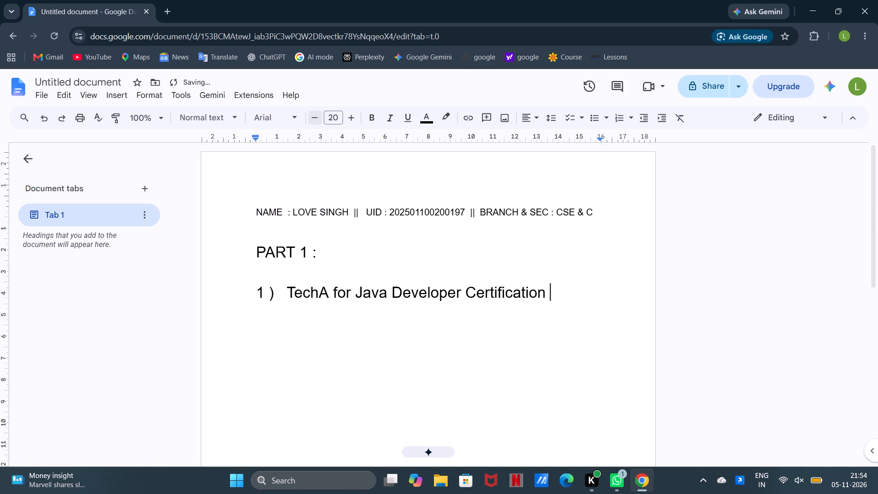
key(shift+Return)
Open the certificate file 15ac2bca-c629-4901-9b06-f1761bf33183.pdf from the Downloads folder.
click(440, 484)
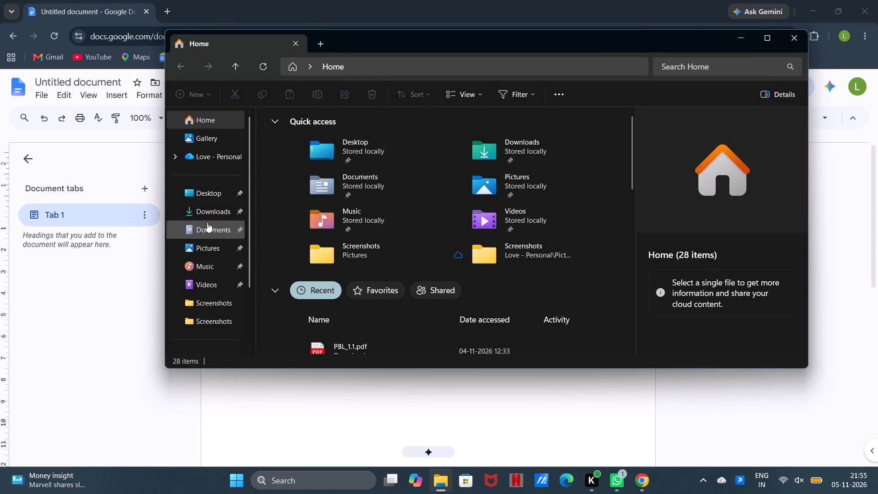
double_click(211, 217)
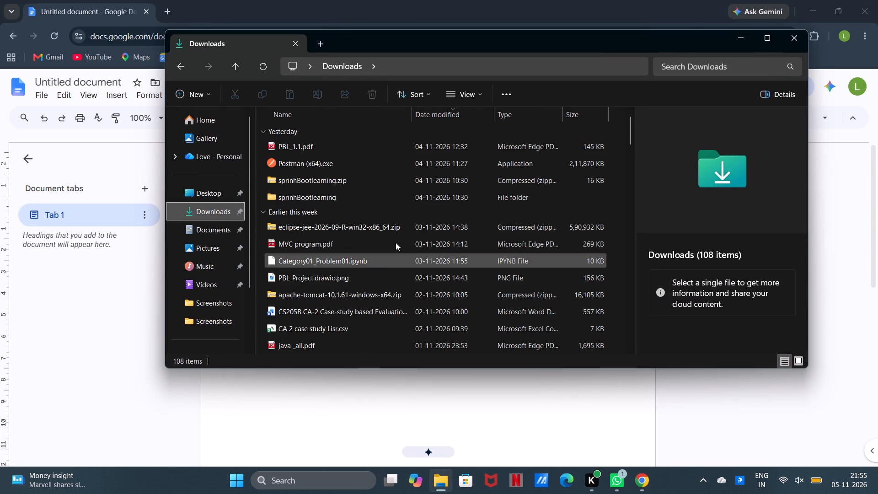
scroll(396, 241, down, 3)
scroll(368, 199, down, 2)
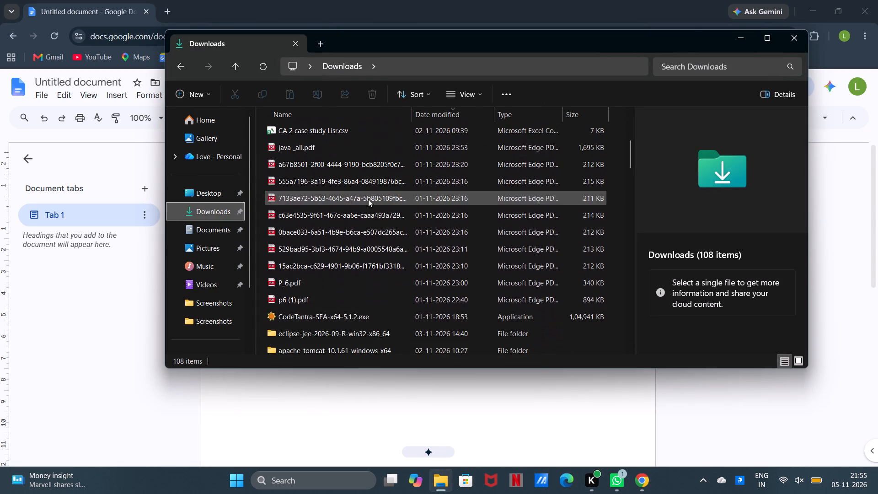
double_click(332, 263)
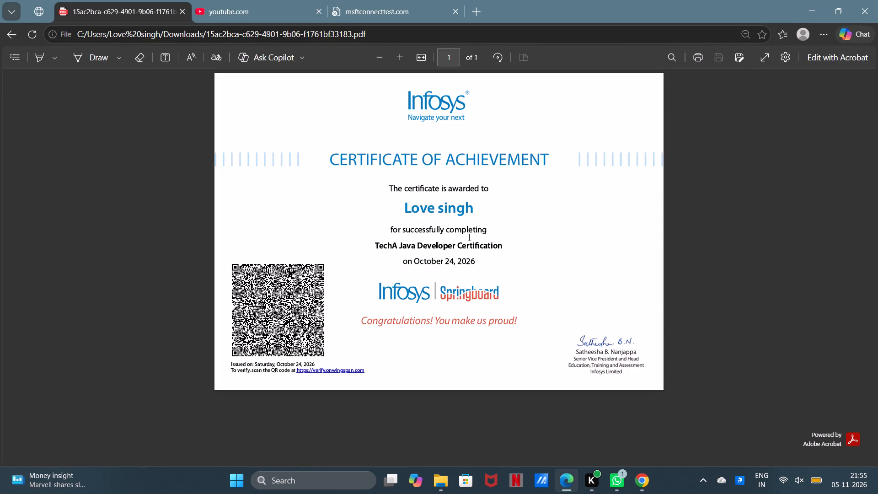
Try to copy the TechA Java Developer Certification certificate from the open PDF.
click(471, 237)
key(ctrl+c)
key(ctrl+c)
Switch back to the Google Docs document, add another line below item 1 and set its font size to 13.
click(640, 478)
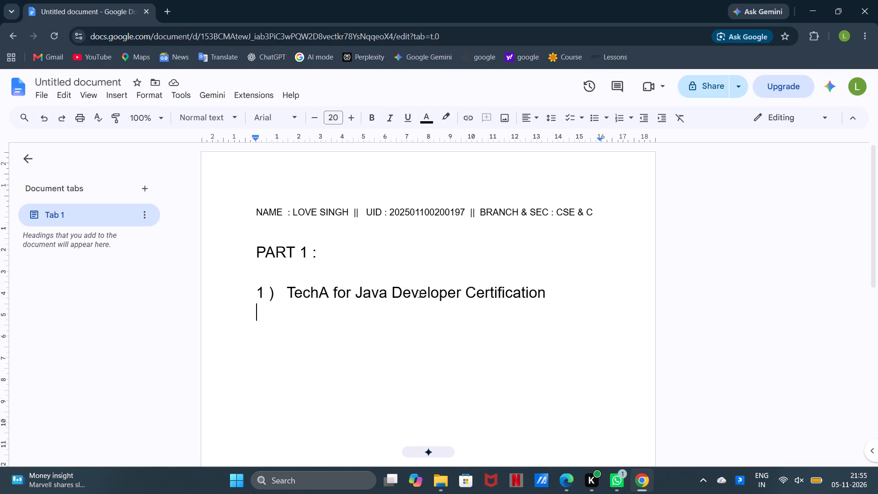
key(shift+Return)
triple_click(317, 119)
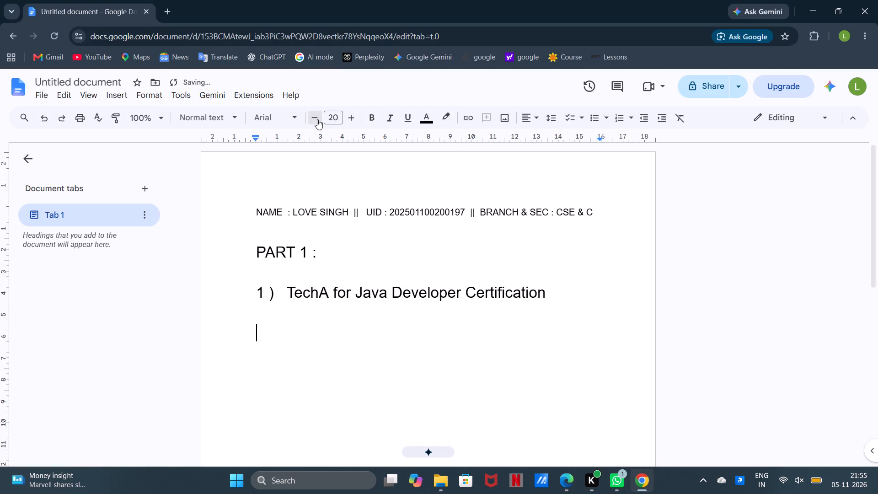
triple_click(317, 119)
click(317, 119)
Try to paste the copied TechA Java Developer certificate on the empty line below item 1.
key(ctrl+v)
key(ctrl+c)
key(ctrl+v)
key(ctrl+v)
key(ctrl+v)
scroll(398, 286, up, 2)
Search the web for "kiet lms" in a new browser tab, keeping the document open.
click(164, 13)
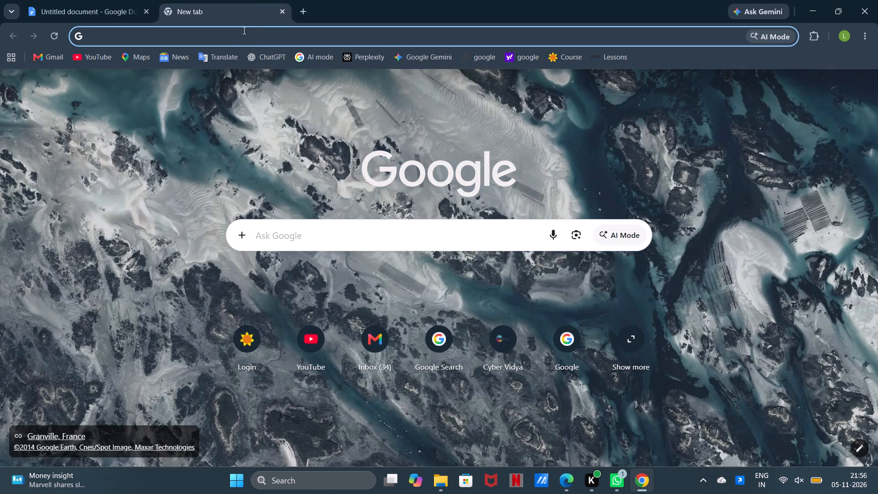
click(241, 33)
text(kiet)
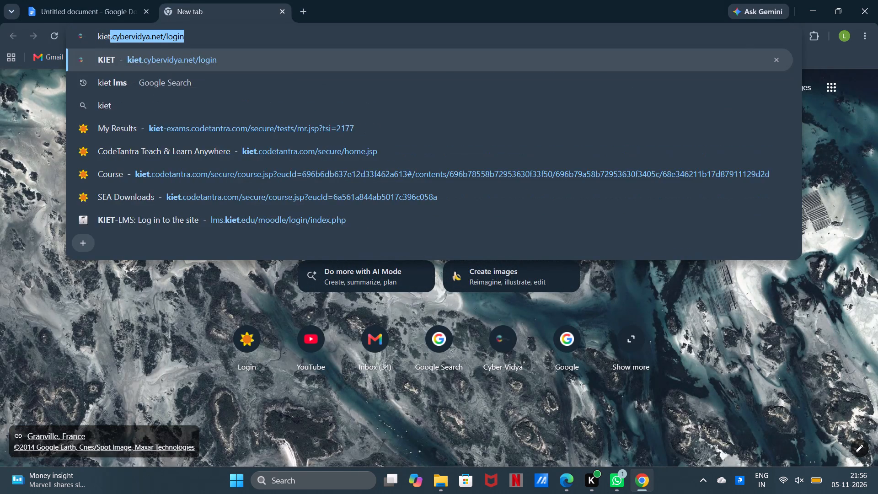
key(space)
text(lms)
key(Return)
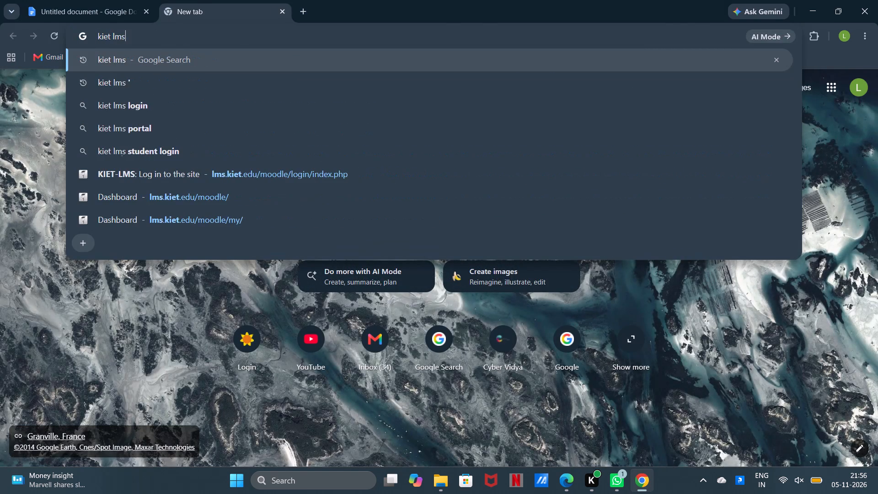
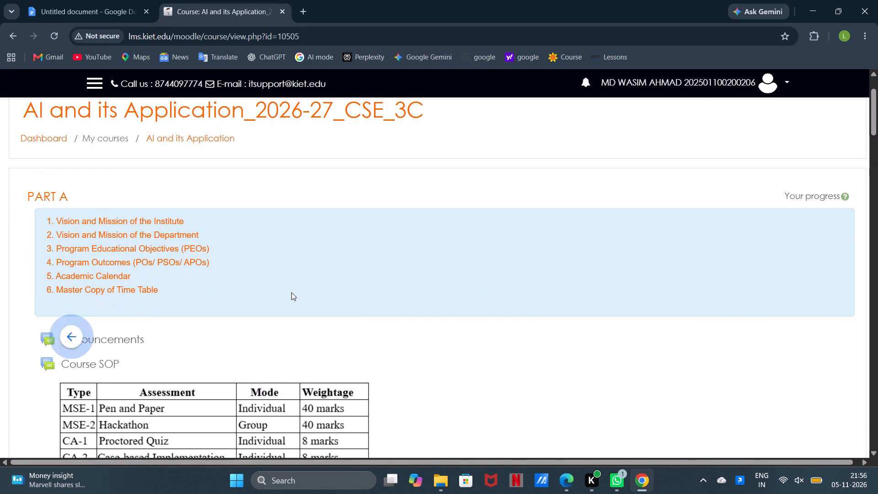
Return to the LMS dashboard and open the CA-2 InfoSys Spring Board Certificate assignment from the timeline to review its submission status.
scroll(291, 292, right, 4)
scroll(730, 311, down, 1)
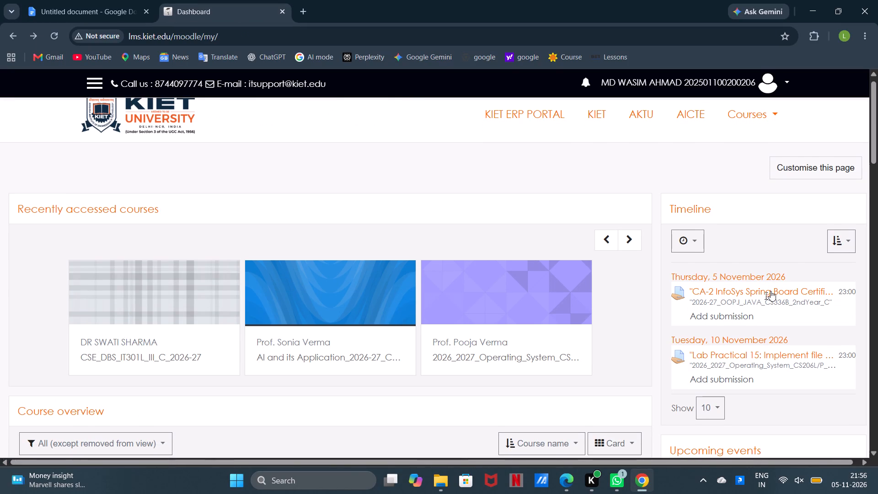
click(770, 292)
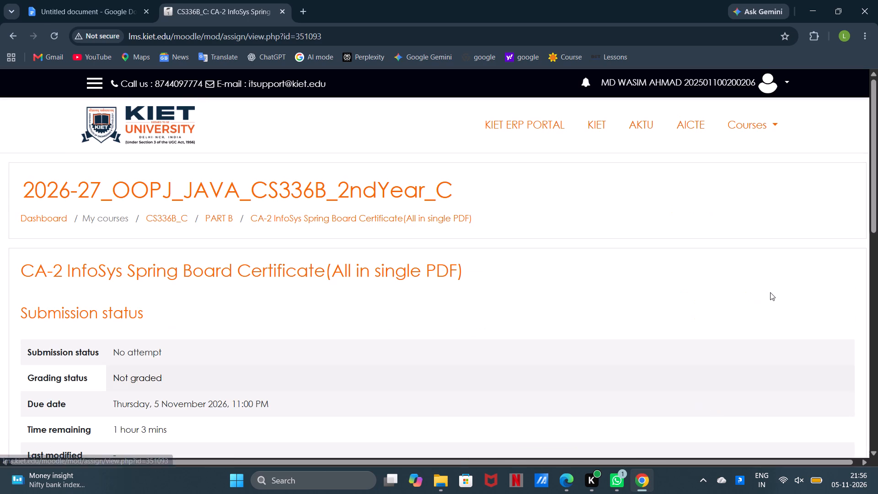
scroll(396, 287, down, 3)
scroll(396, 287, up, 1)
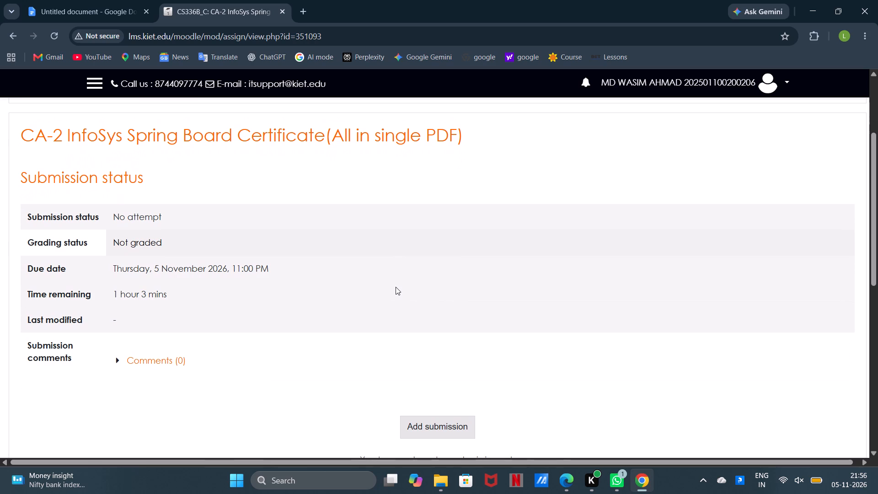
scroll(396, 287, up, 6)
scroll(396, 287, down, 3)
scroll(396, 287, up, 3)
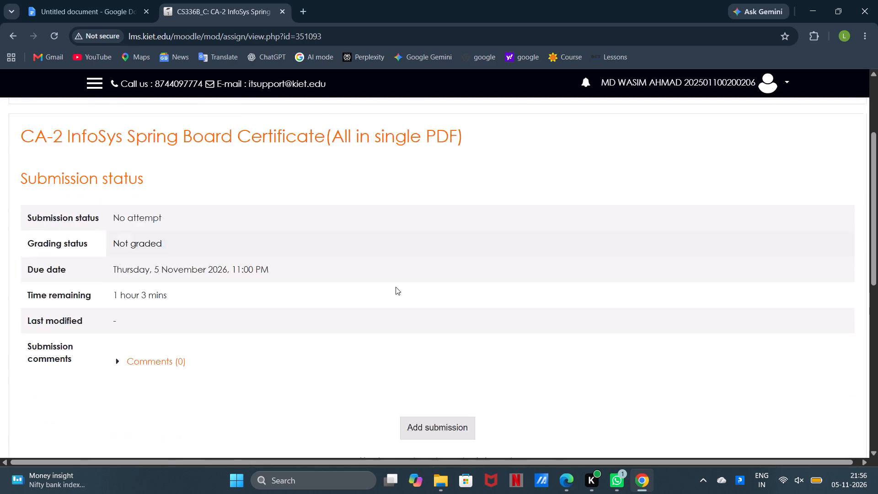
Go back to the dashboard and look through the course overview, timeline and upcoming events.
scroll(396, 287, right, 5)
scroll(396, 287, down, 1)
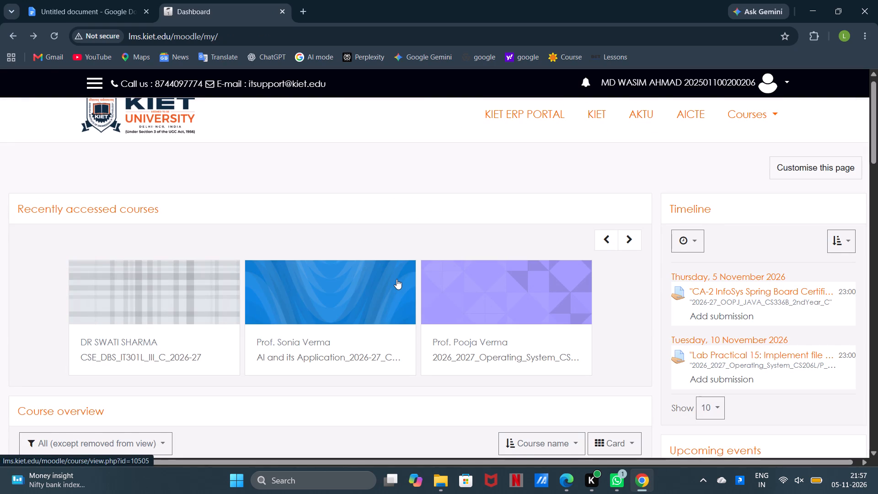
scroll(396, 279, down, 3)
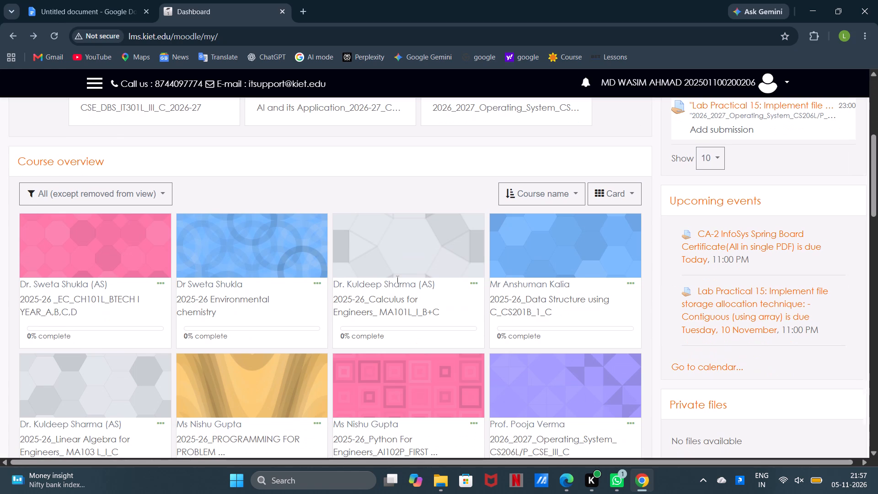
scroll(396, 279, up, 1)
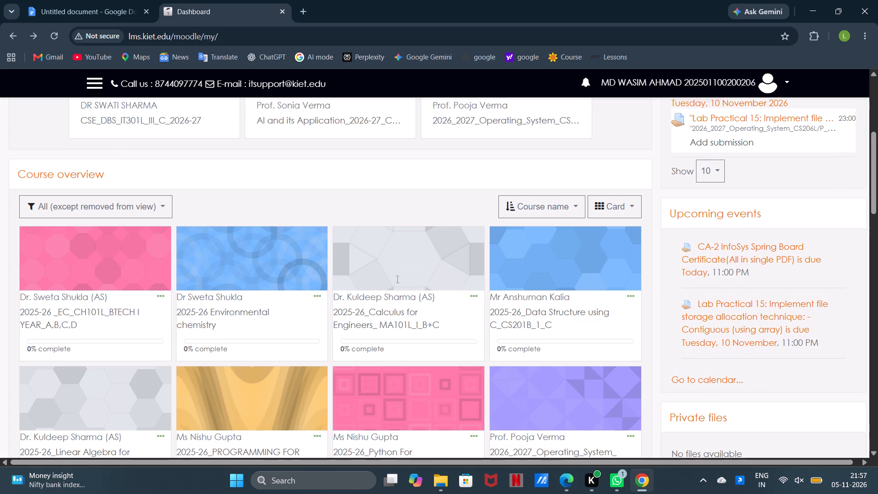
scroll(396, 279, up, 3)
scroll(396, 279, down, 1)
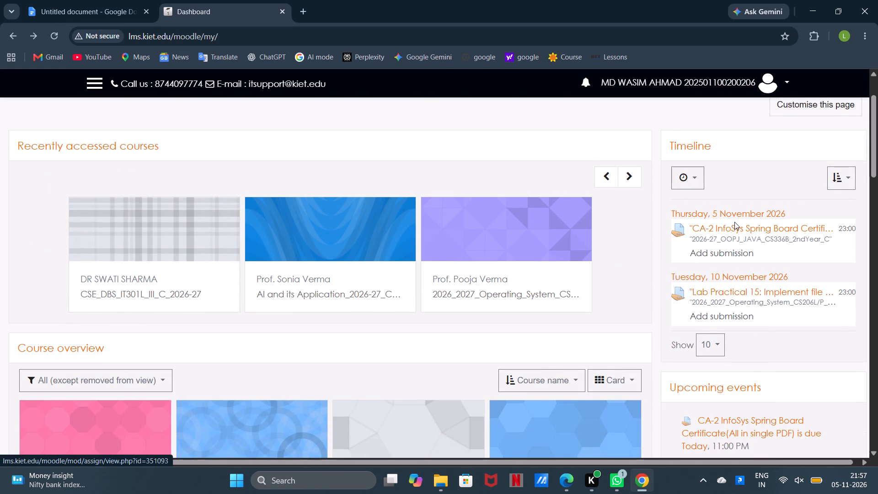
Reopen the CA-2 InfoSys Spring Board Certificate assignment from the timeline and check its submission details.
click(730, 229)
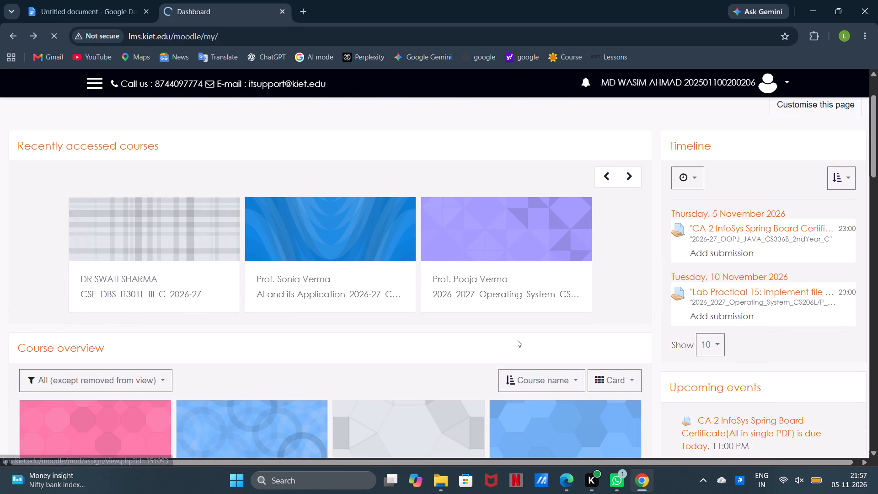
scroll(517, 339, down, 1)
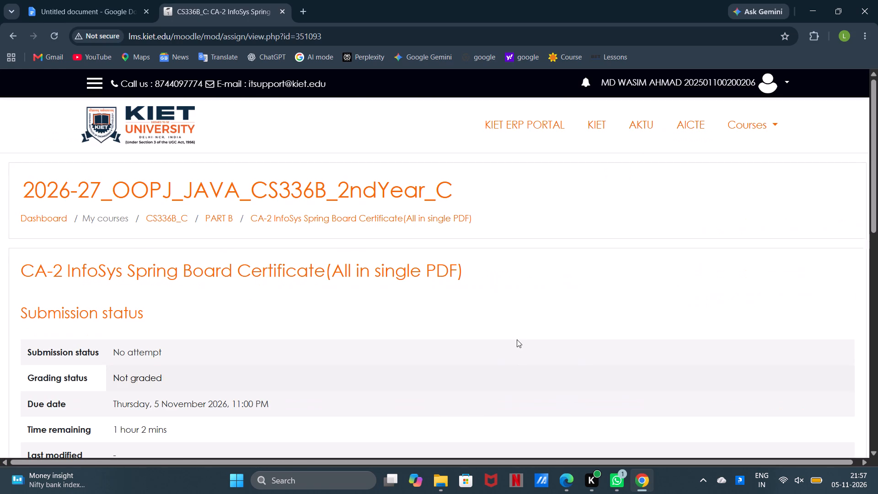
scroll(517, 339, down, 1)
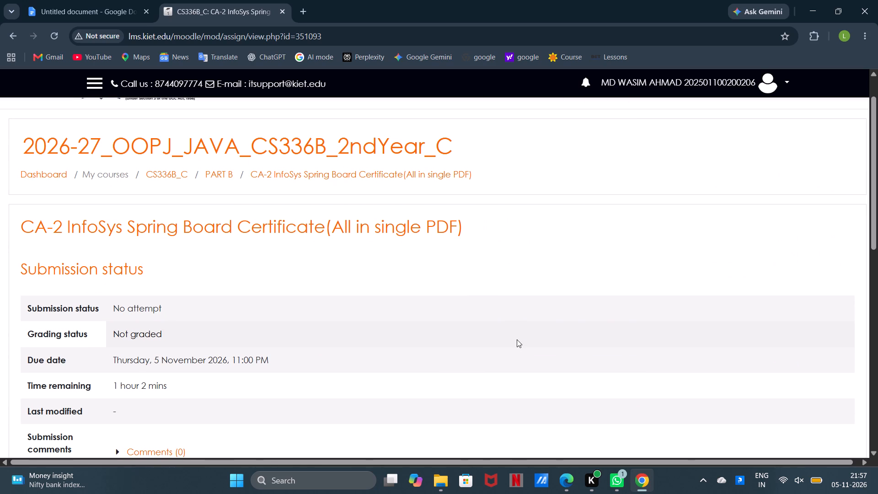
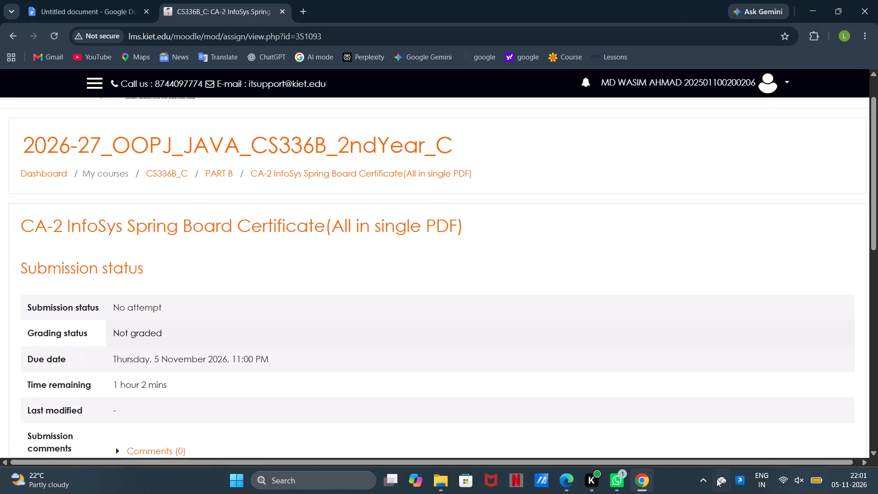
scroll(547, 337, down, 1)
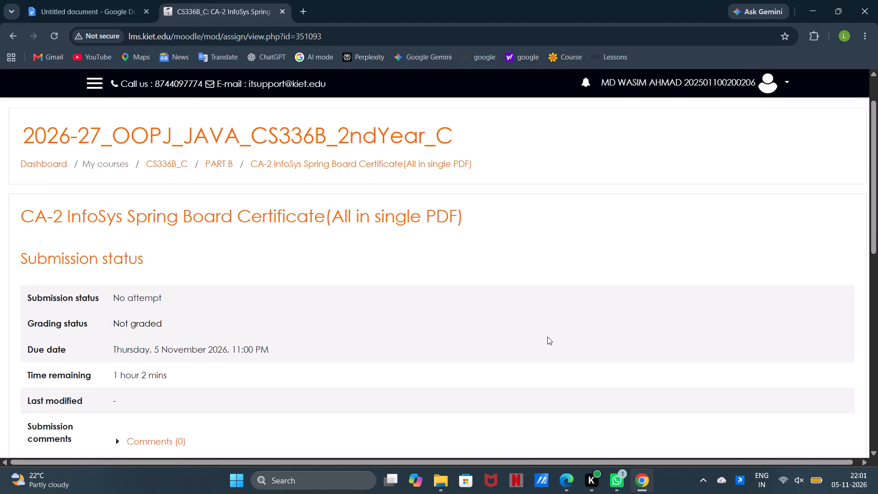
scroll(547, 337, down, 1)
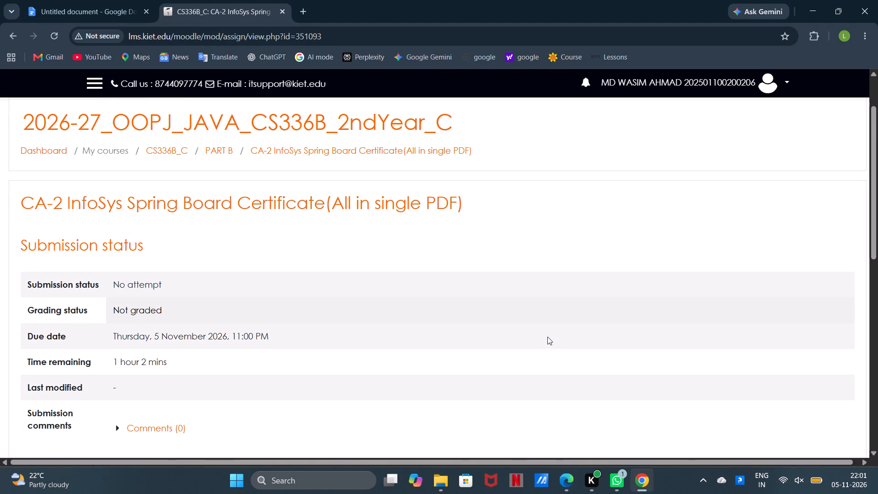
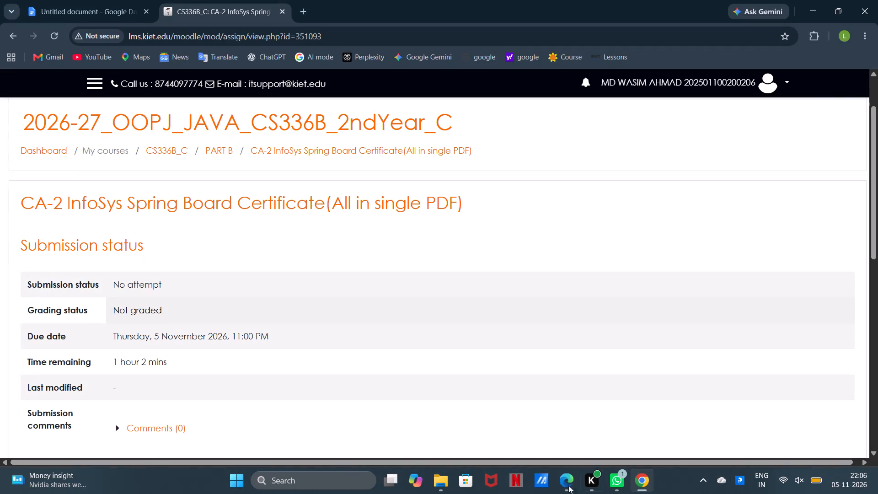
Switch to File Explorer and open java _all.pdf from the Downloads folder.
double_click(438, 484)
click(438, 484)
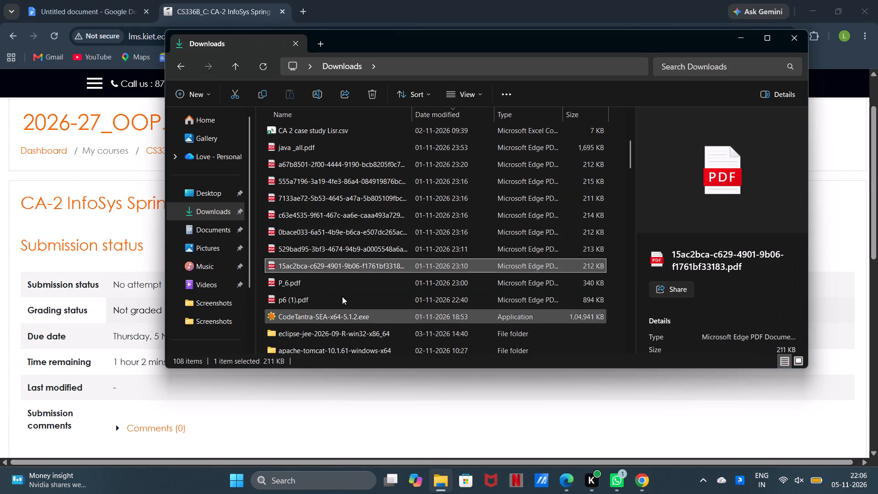
scroll(347, 252, up, 1)
double_click(305, 176)
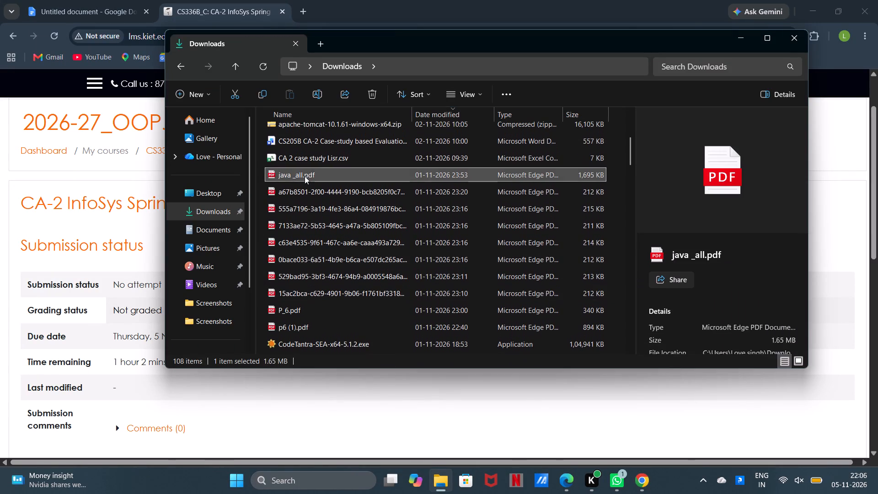
Skim the Infosys Springboard certificates in java _all.pdf through to the last page and return to the first certificate.
scroll(423, 289, down, 5)
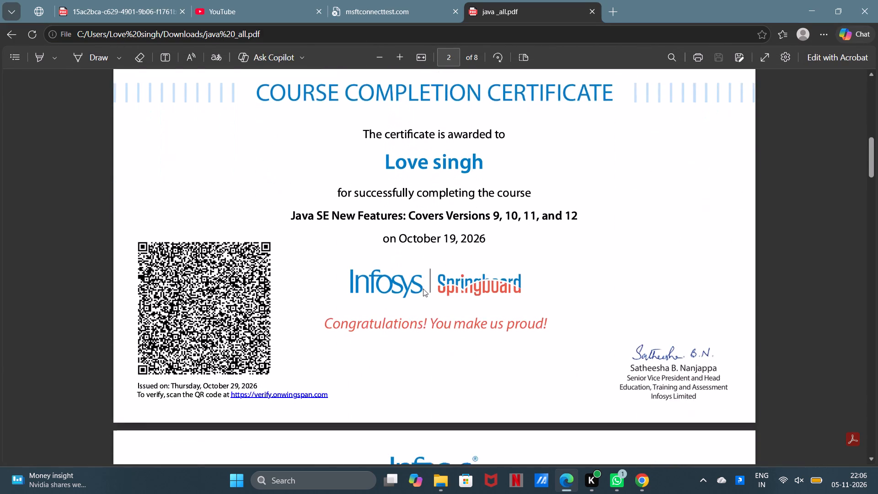
scroll(423, 289, up, 6)
scroll(423, 289, down, 1)
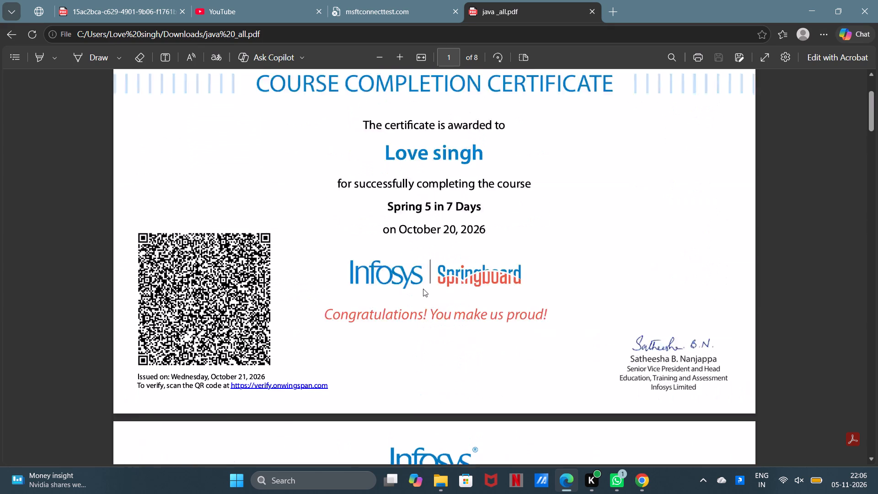
scroll(423, 289, down, 4)
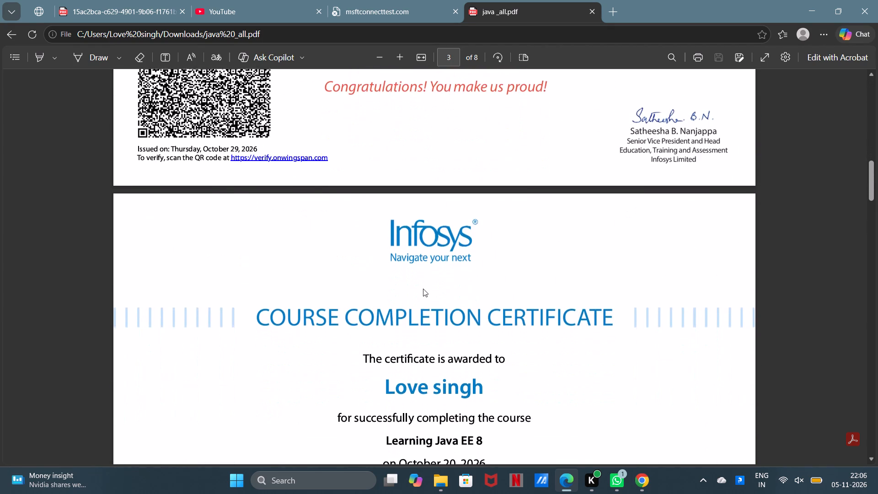
scroll(423, 289, down, 8)
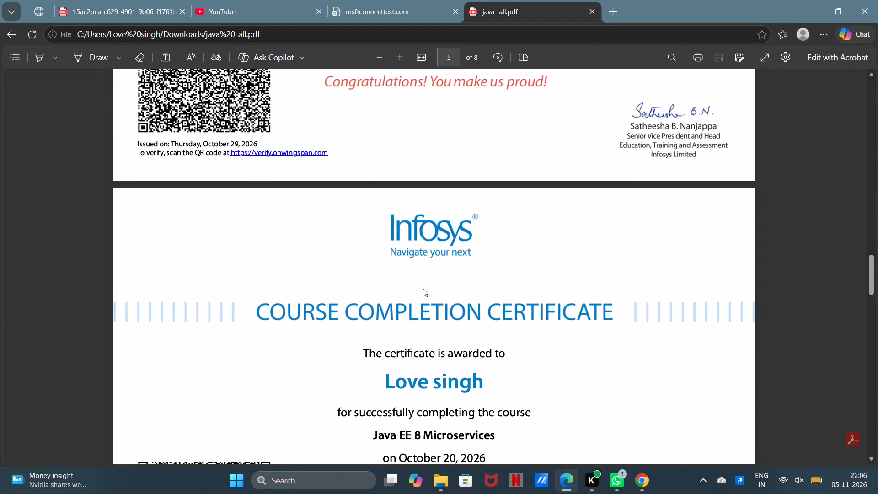
scroll(436, 285, down, 8)
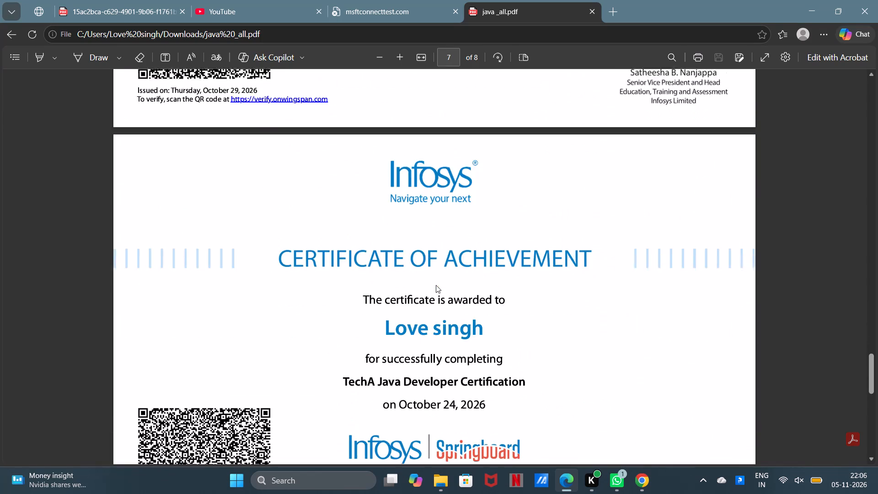
scroll(436, 285, down, 5)
scroll(436, 285, up, 3)
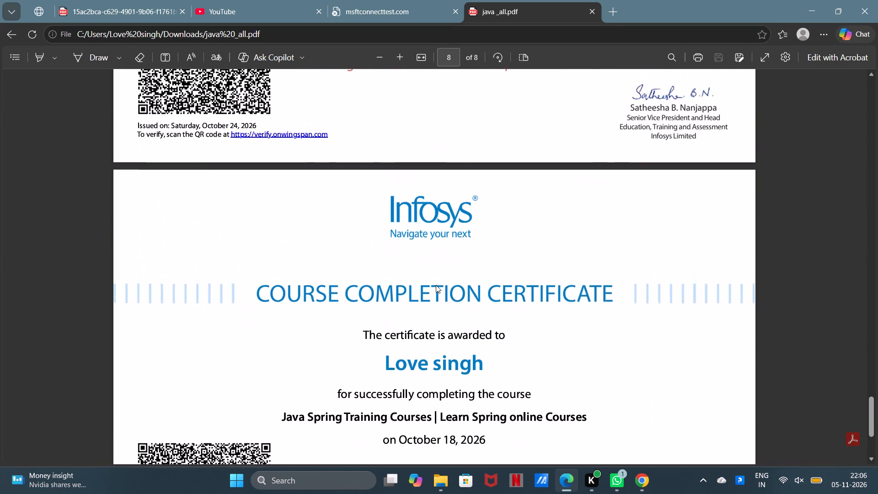
scroll(436, 285, up, 18)
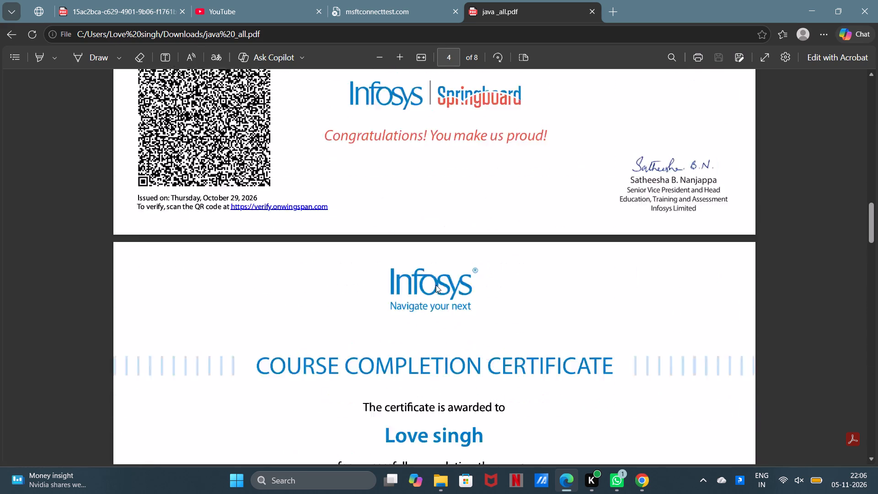
scroll(436, 285, up, 10)
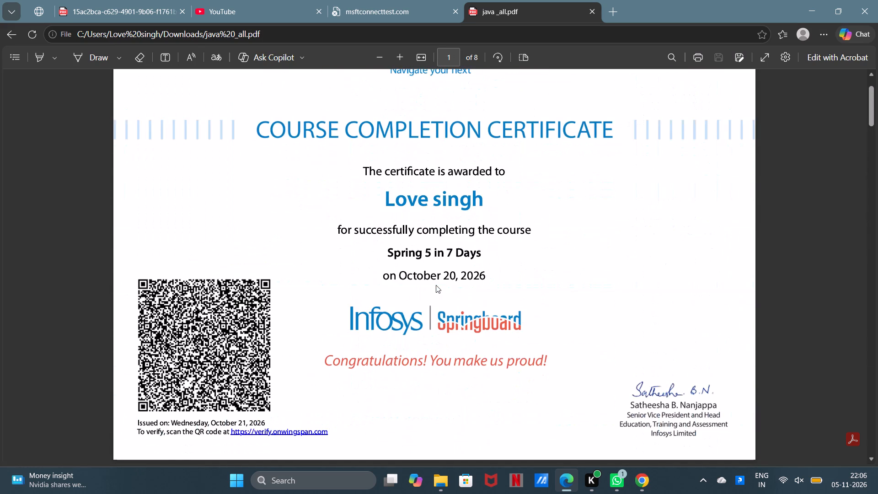
Go through java _all.pdf again from the first certificate to the last, examining the course title on each certificate.
scroll(535, 450, down, 6)
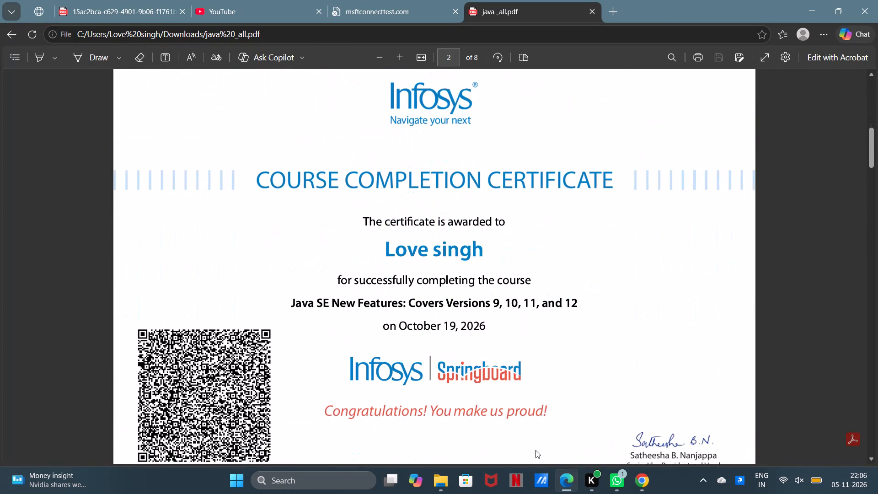
scroll(535, 450, down, 1)
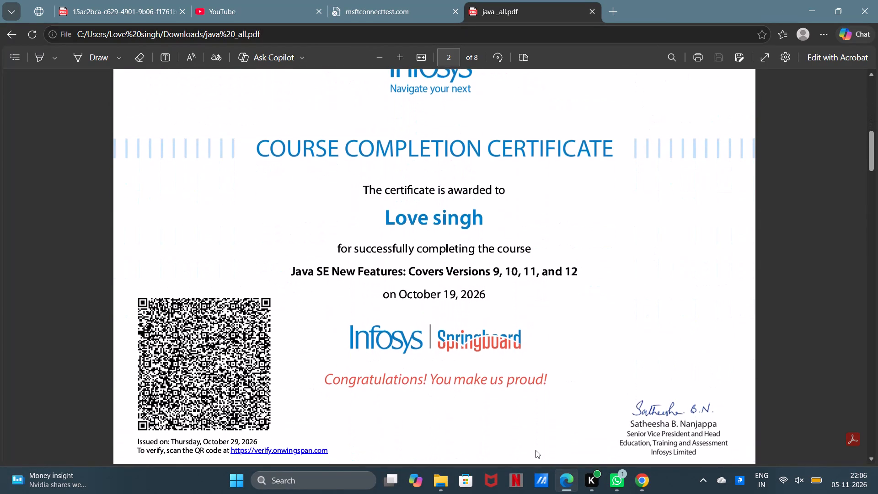
scroll(535, 450, down, 6)
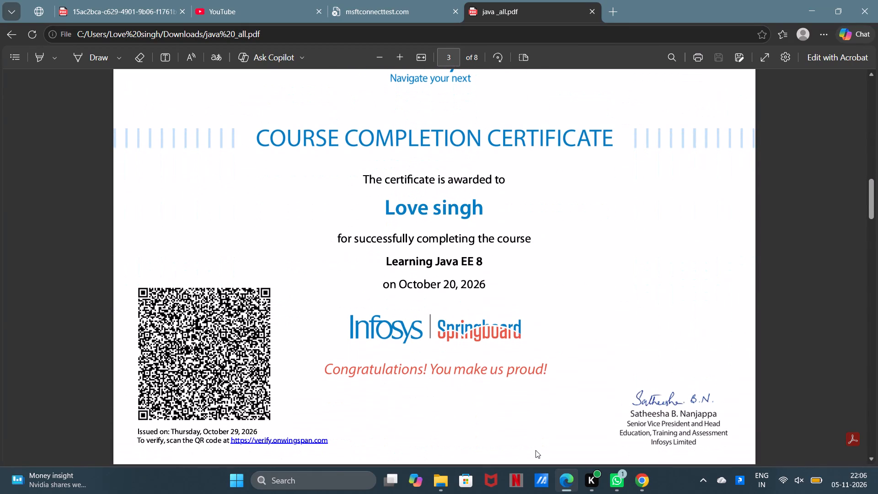
scroll(535, 450, down, 1)
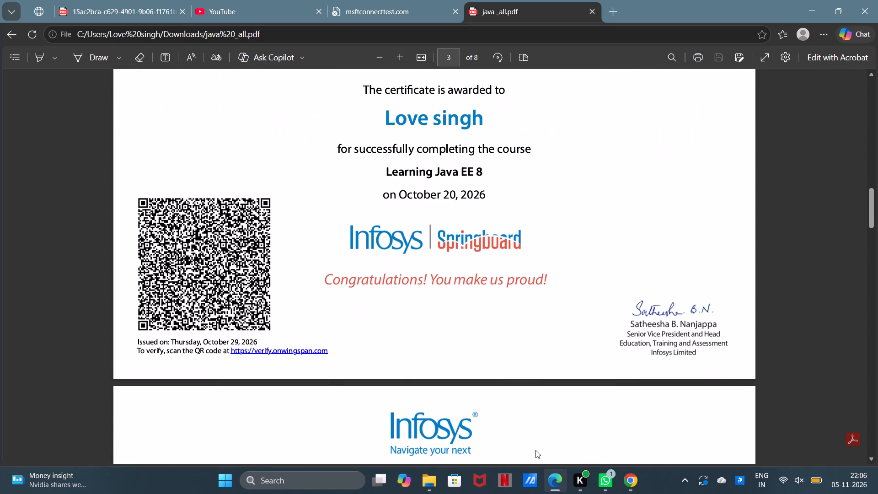
scroll(535, 450, down, 4)
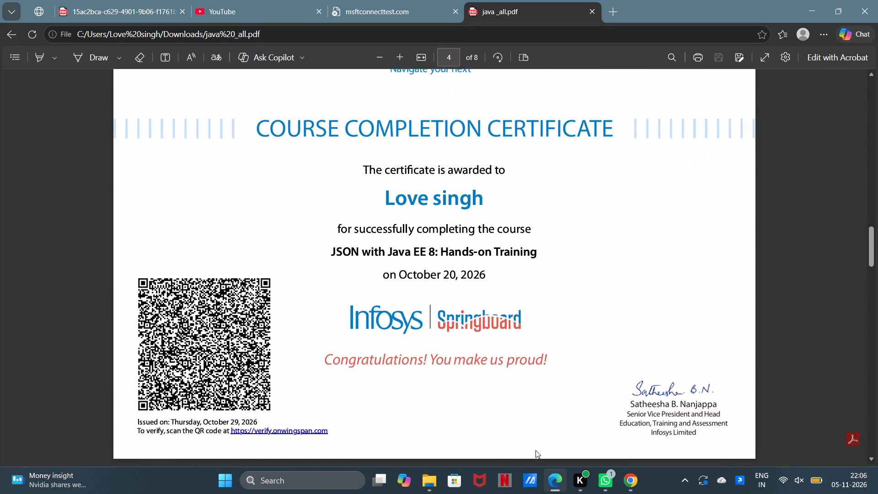
scroll(535, 450, down, 4)
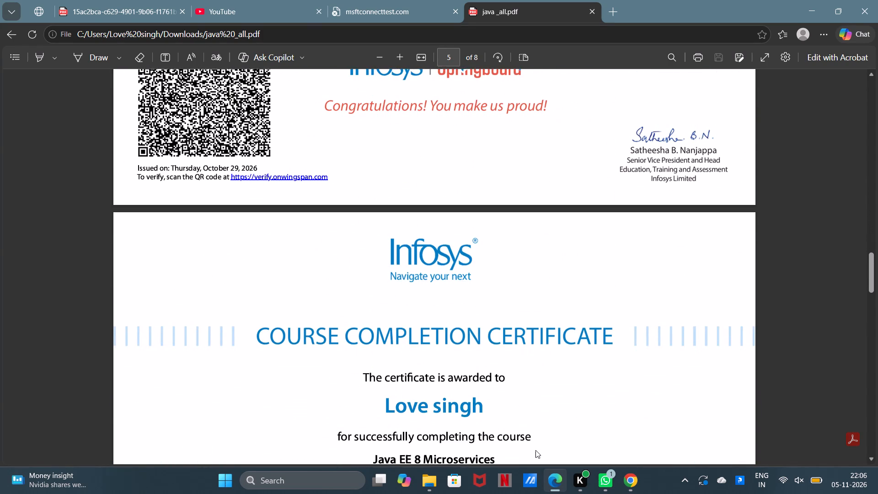
scroll(535, 450, down, 4)
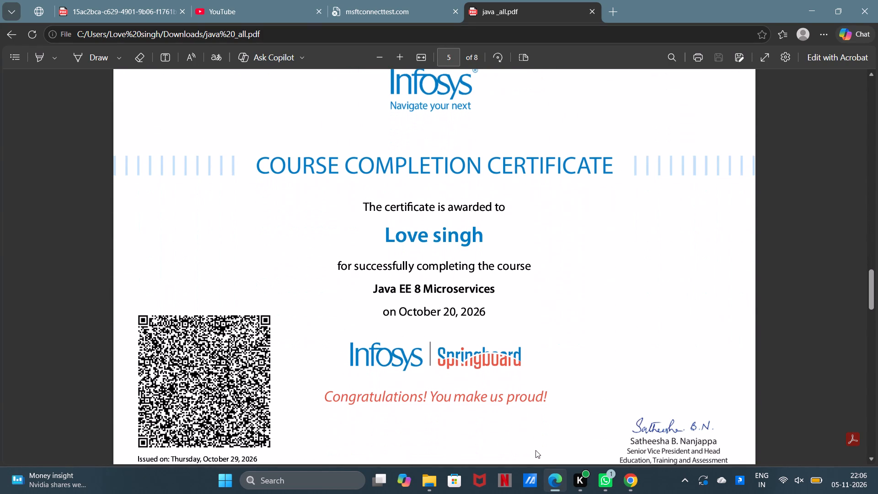
scroll(535, 450, down, 11)
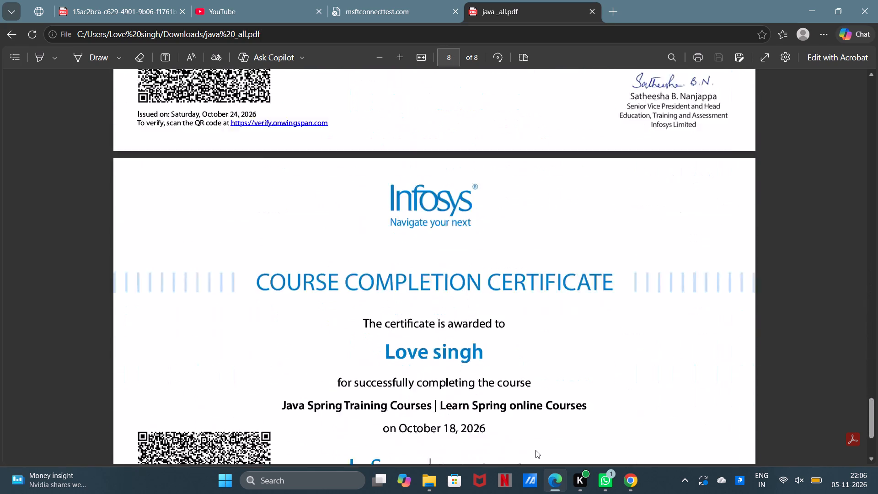
scroll(535, 450, up, 3)
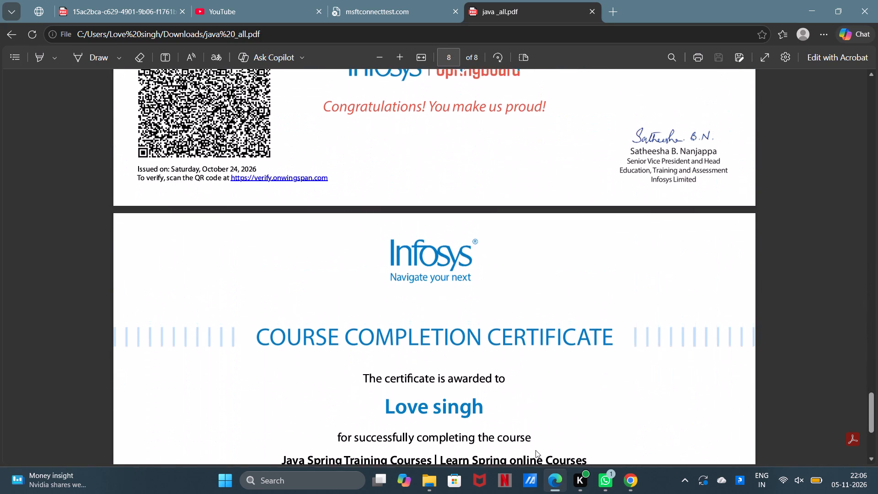
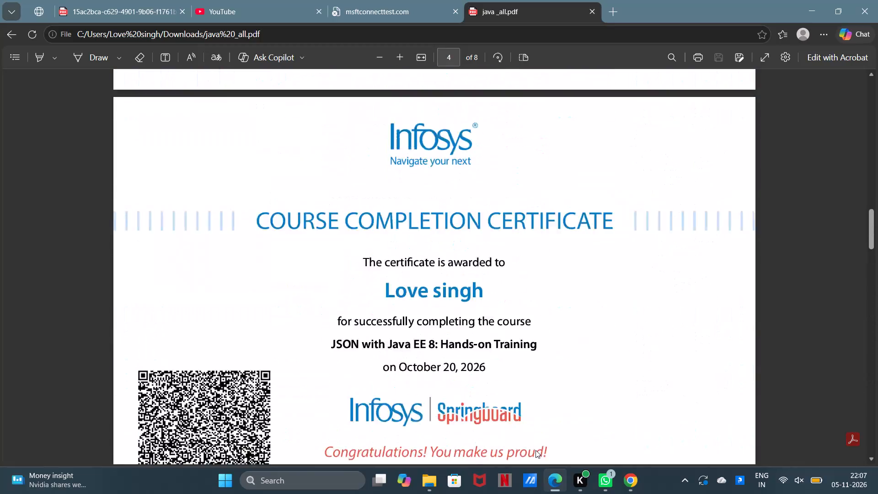
Go back to the first certificate in java _all.pdf to view its course title.
scroll(535, 450, up, 7)
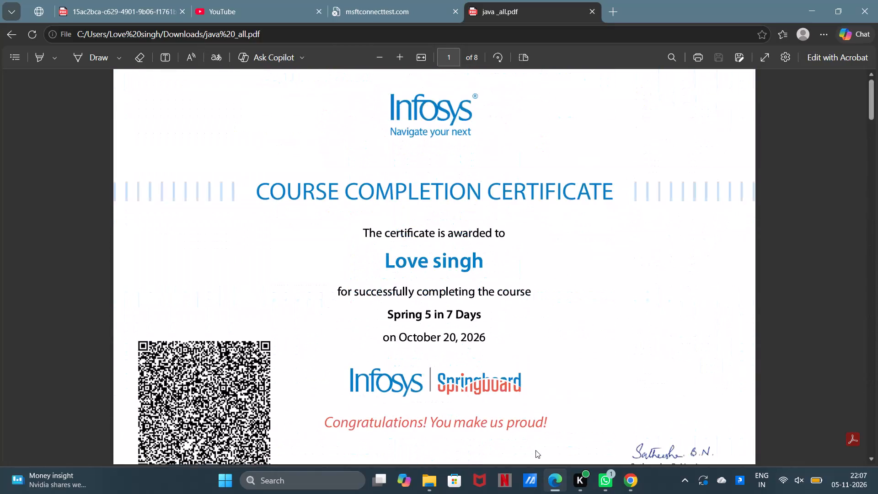
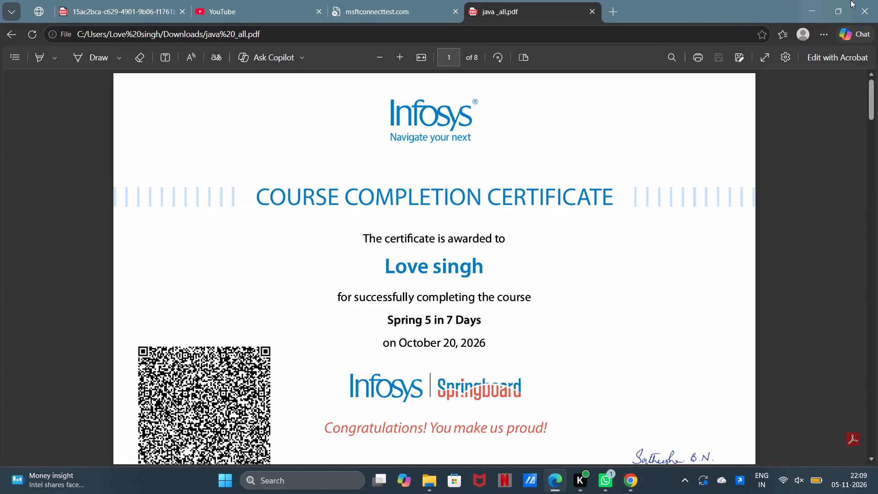
Minimize the java _all.pdf and Downloads windows to return to the Chrome window with the CA-2 assignment page.
click(808, 6)
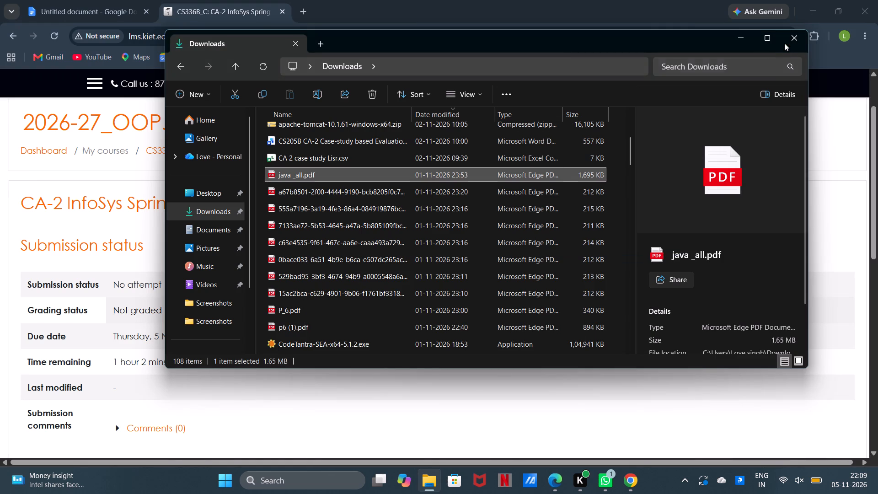
click(741, 44)
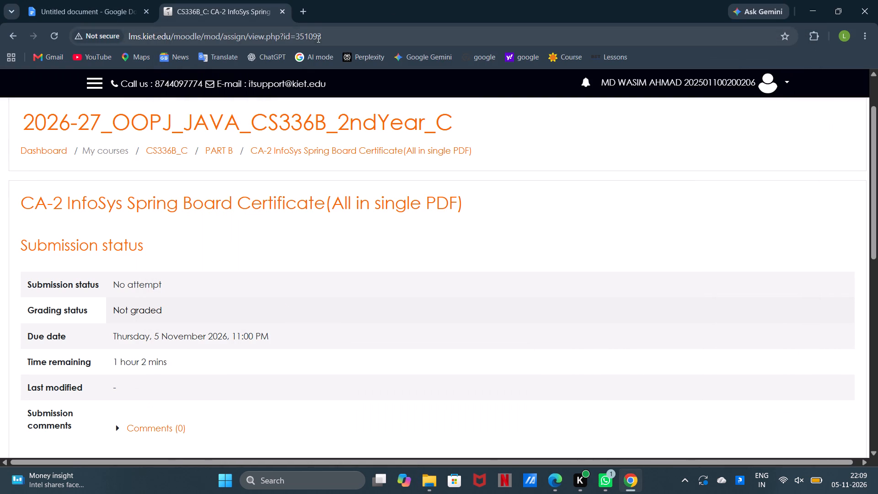
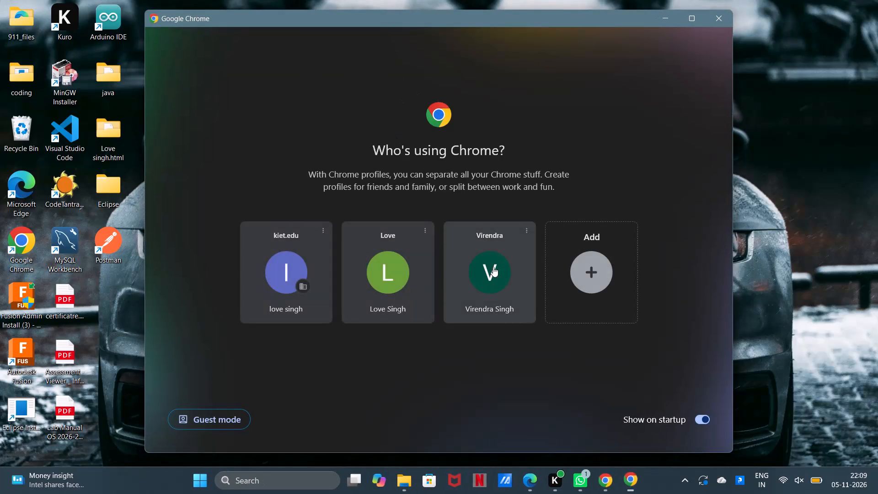
Open Chrome with the Love profile and add a new blank tab.
triple_click(376, 280)
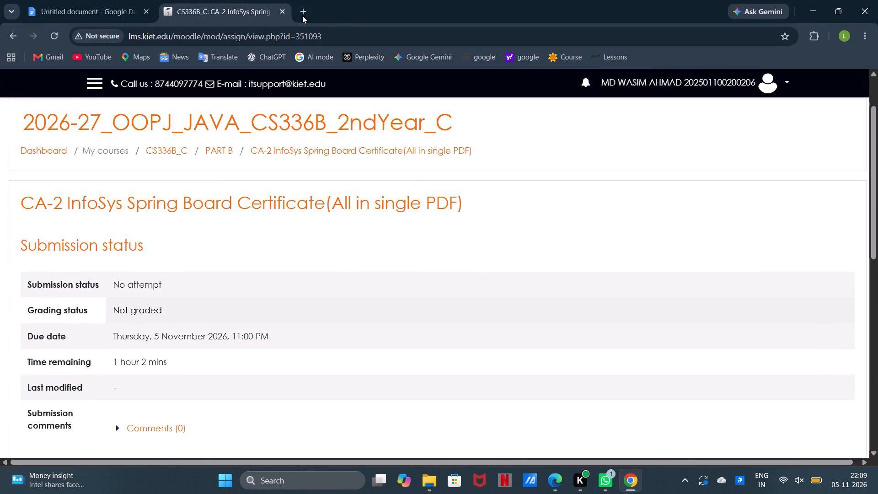
click(302, 15)
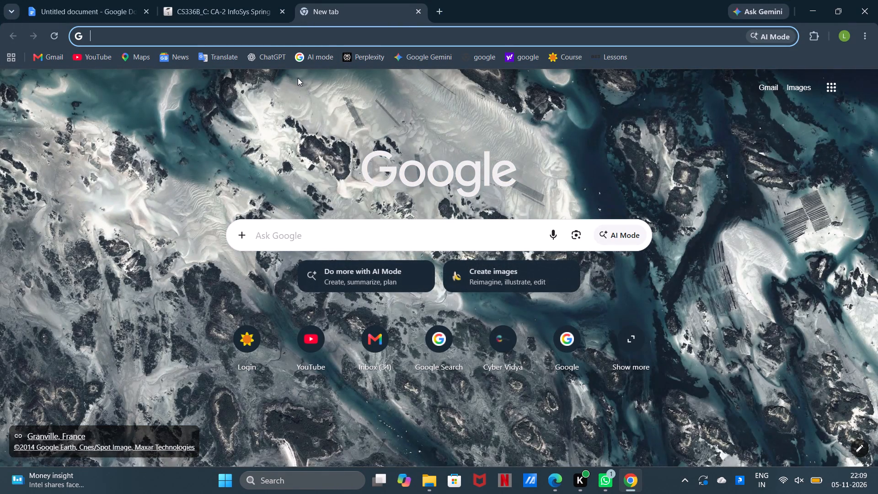
Return to the CA-2 InfoSys Spring Board Certificate assignment page and review its submission status.
click(241, 12)
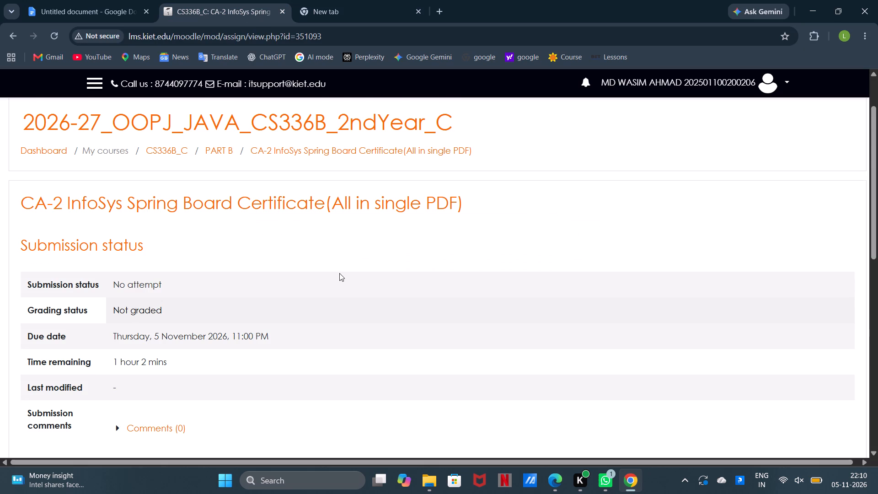
scroll(339, 273, down, 2)
scroll(339, 273, up, 5)
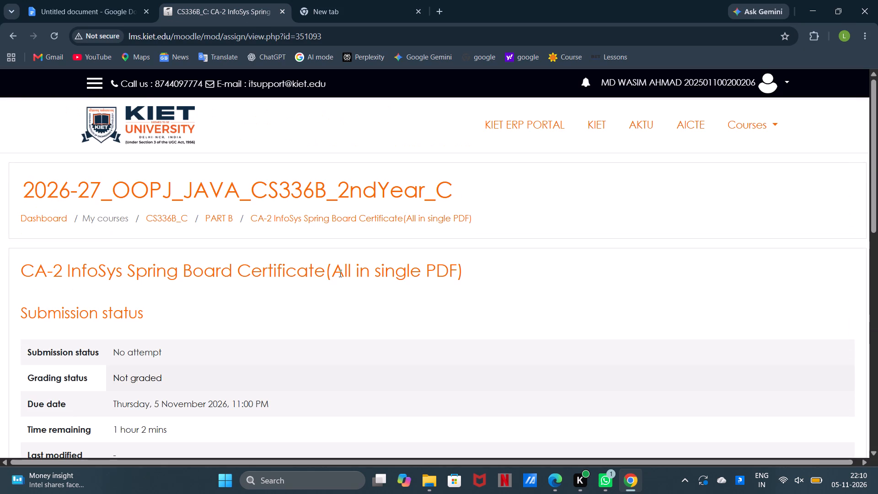
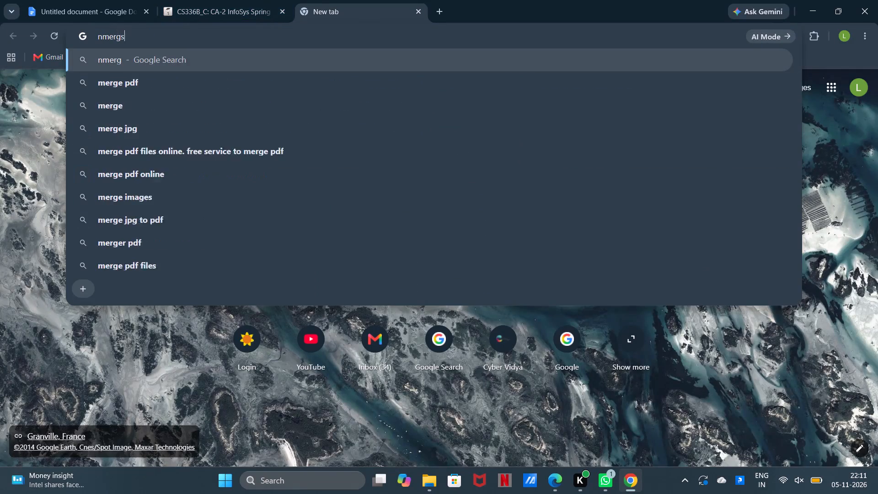
Search Google for "merge pdf" and open iLovePDF's Merge PDF files page.
key(BackSpace)
key(BackSpace)
key(BackSpace)
key(BackSpace)
key(BackSpace)
key(BackSpace)
key(BackSpace)
key(BackSpace)
key(BackSpace)
key(BackSpace)
key(BackSpace)
key(BackSpace)
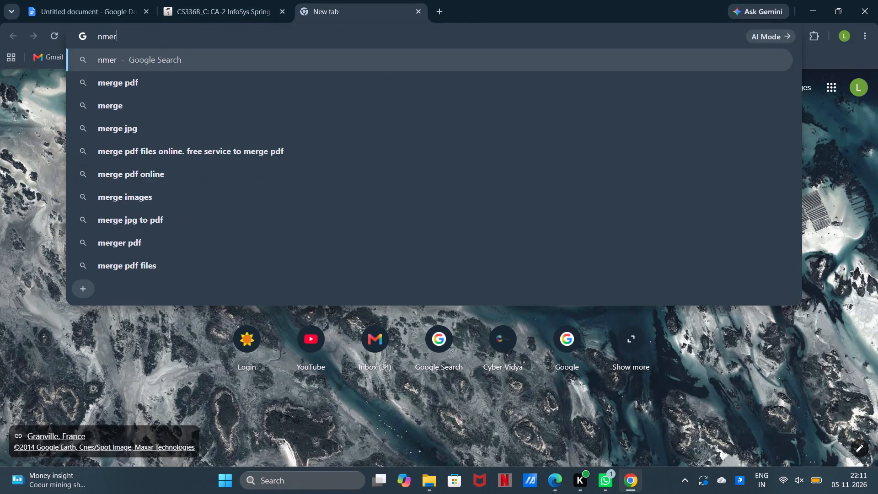
text(merge)
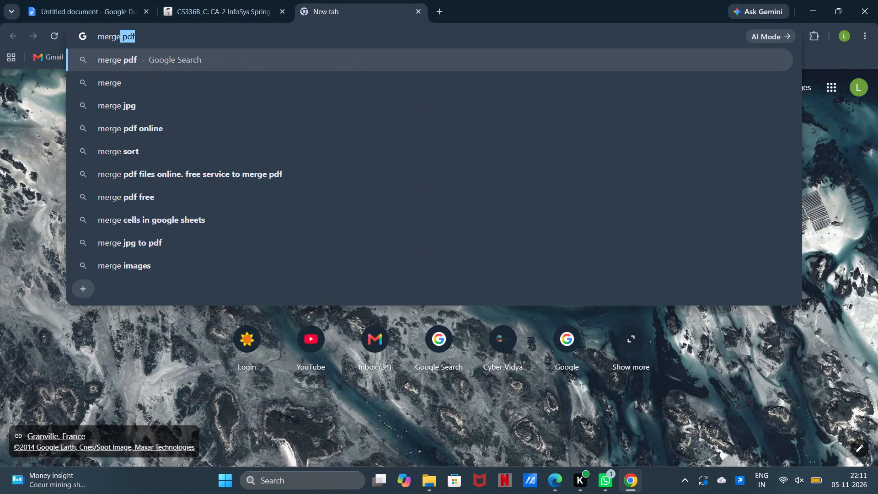
key(space)
text(pdf)
key(Return)
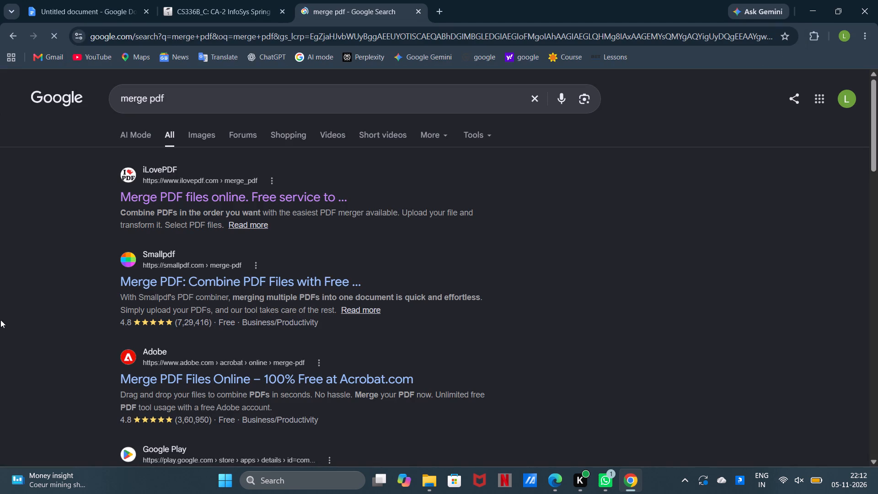
click(216, 197)
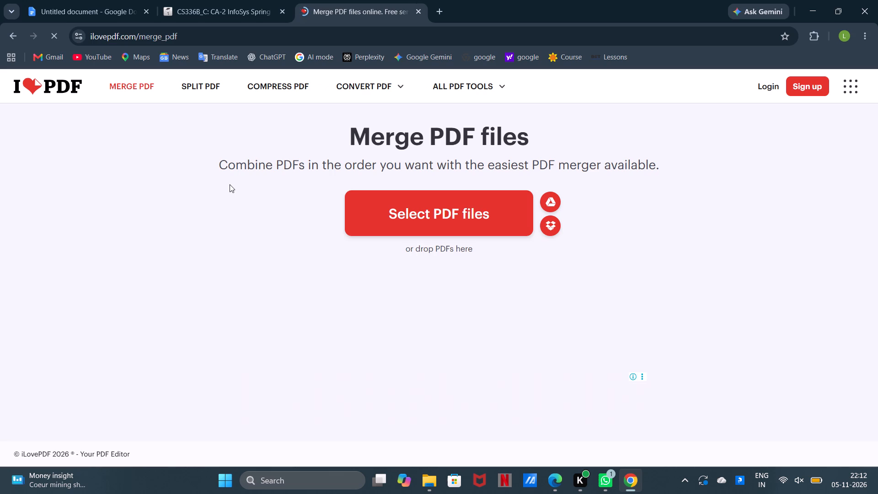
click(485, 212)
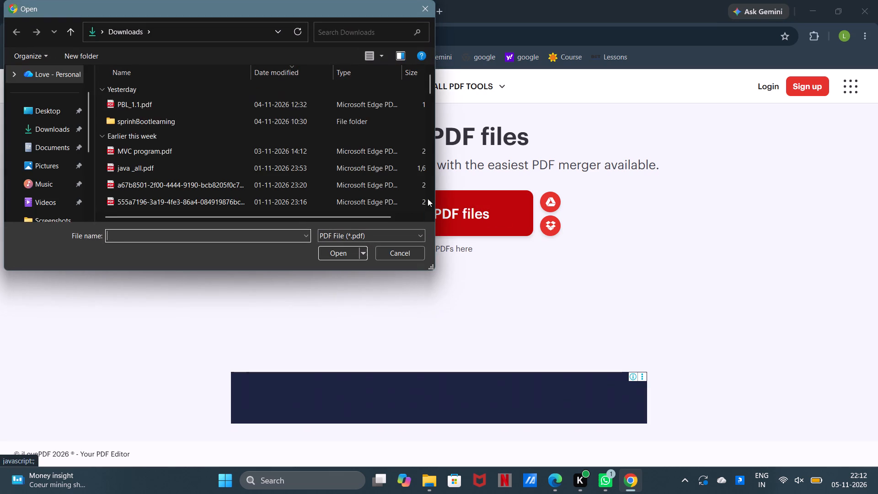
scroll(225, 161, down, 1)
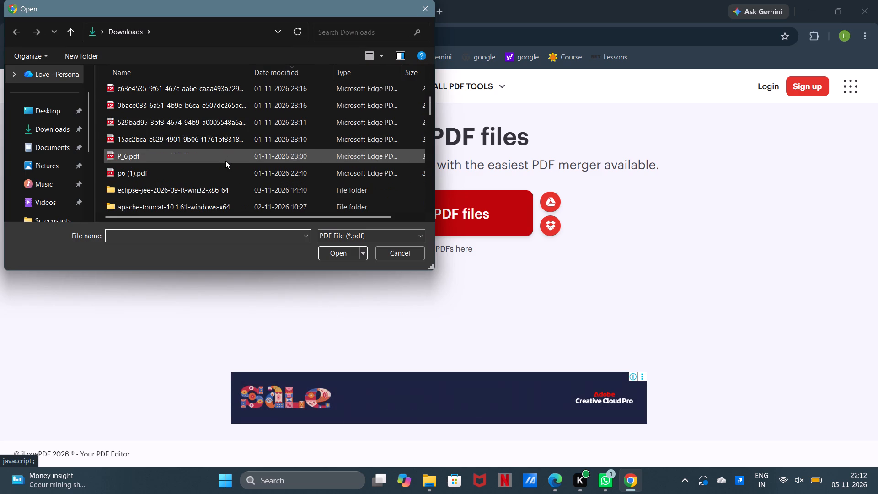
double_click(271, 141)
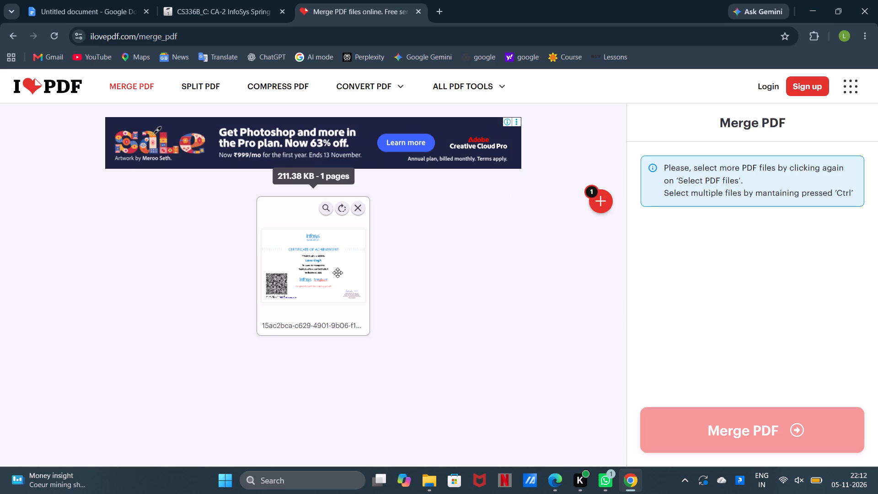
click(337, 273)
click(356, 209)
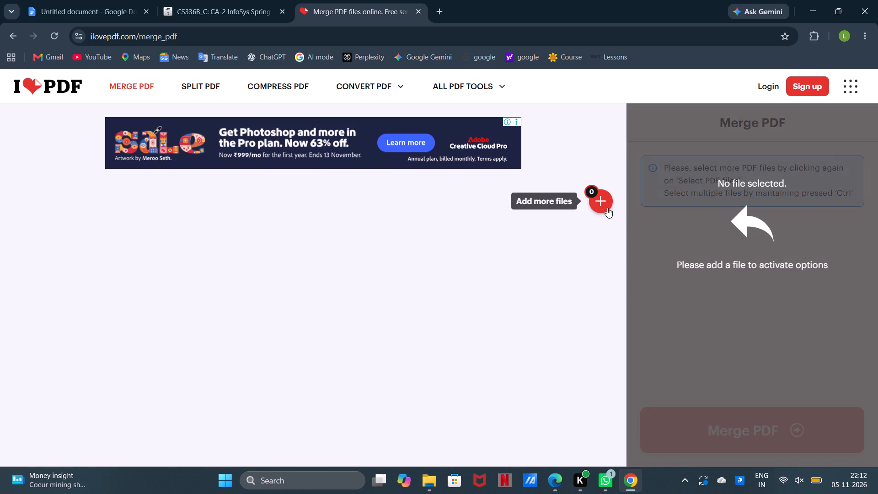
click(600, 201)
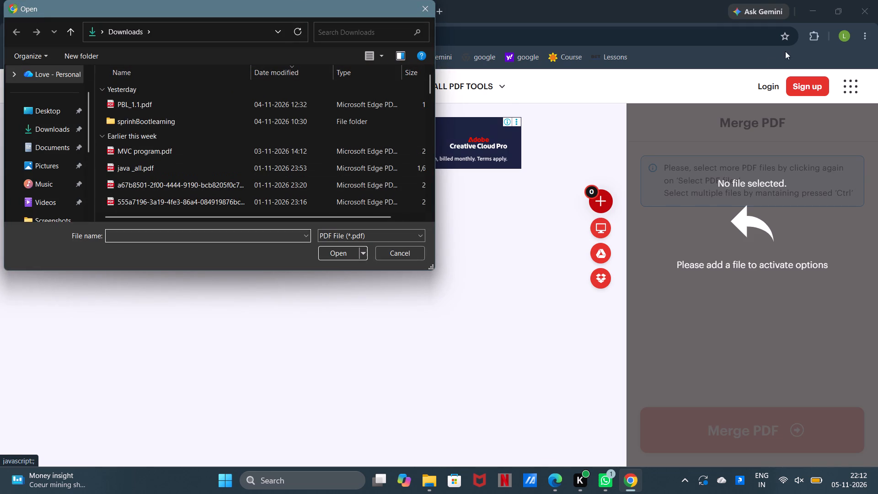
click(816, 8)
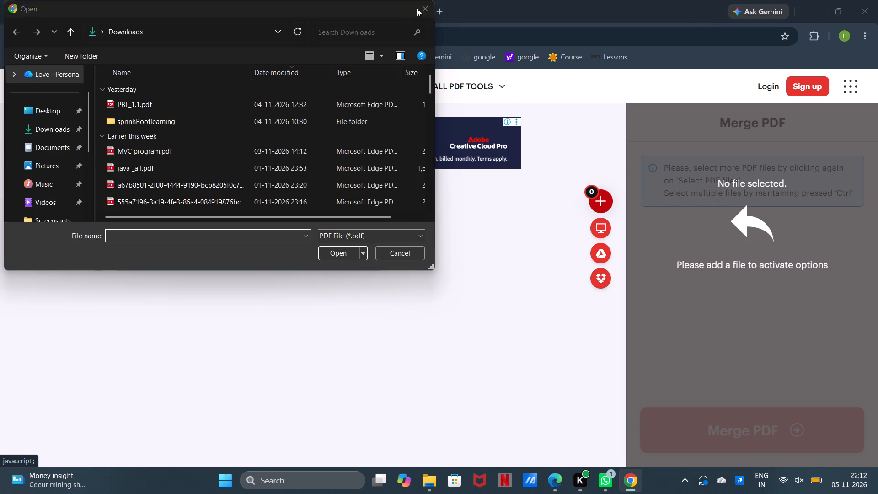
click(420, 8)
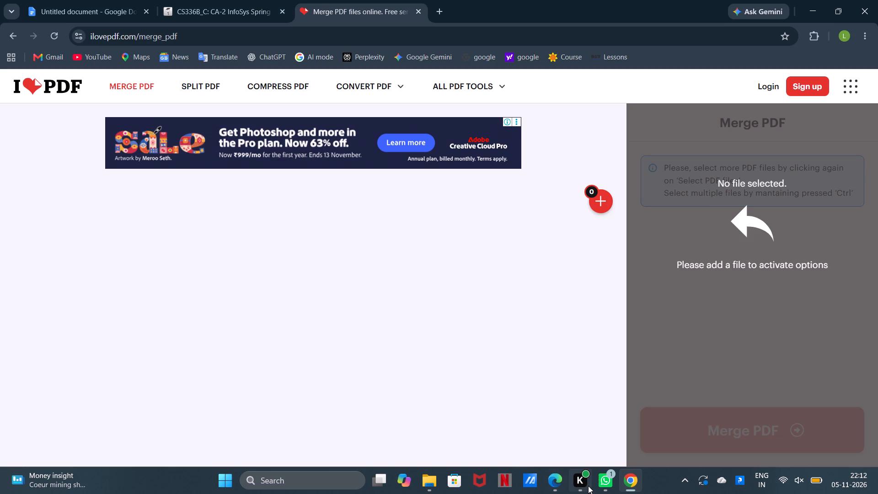
Open the certificate PDF starting with 15ac2bca from Downloads, copy its title "TechA Java Developer Certification", and return to the Downloads folder.
click(427, 485)
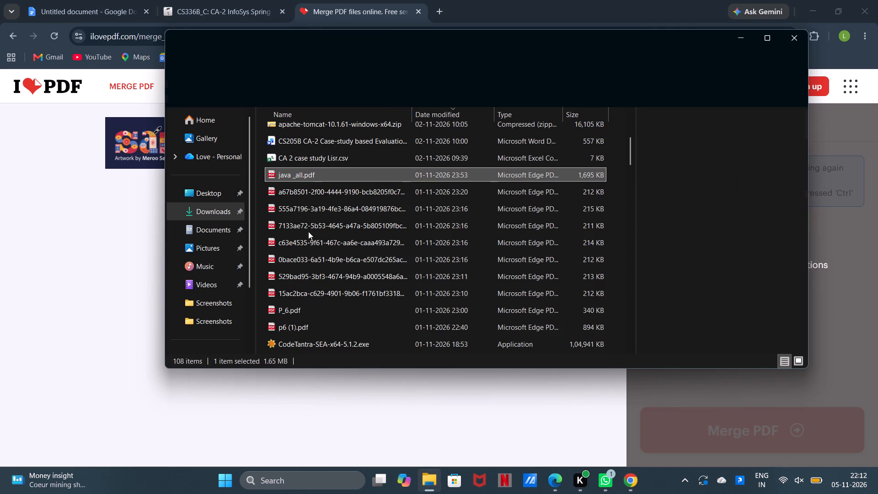
click(770, 34)
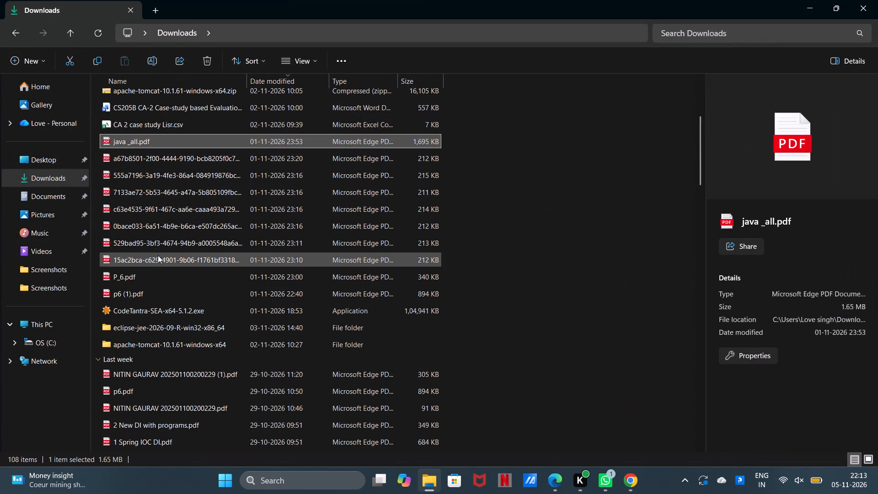
double_click(160, 256)
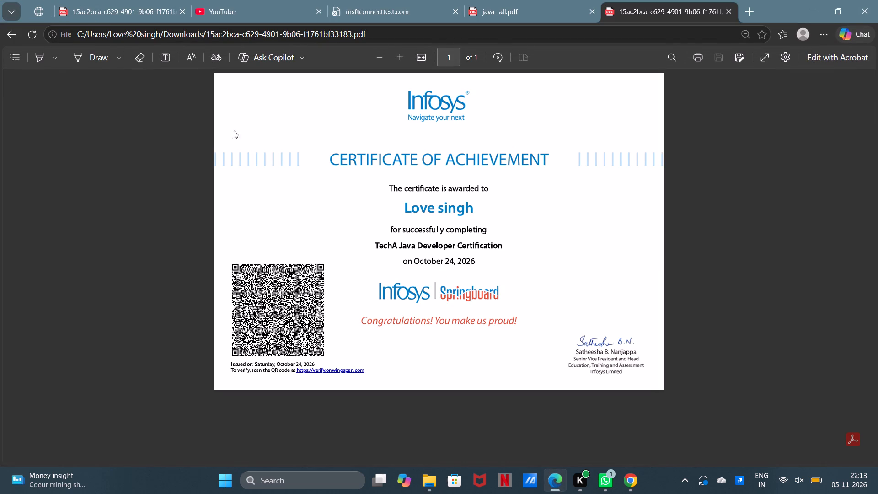
click(10, 28)
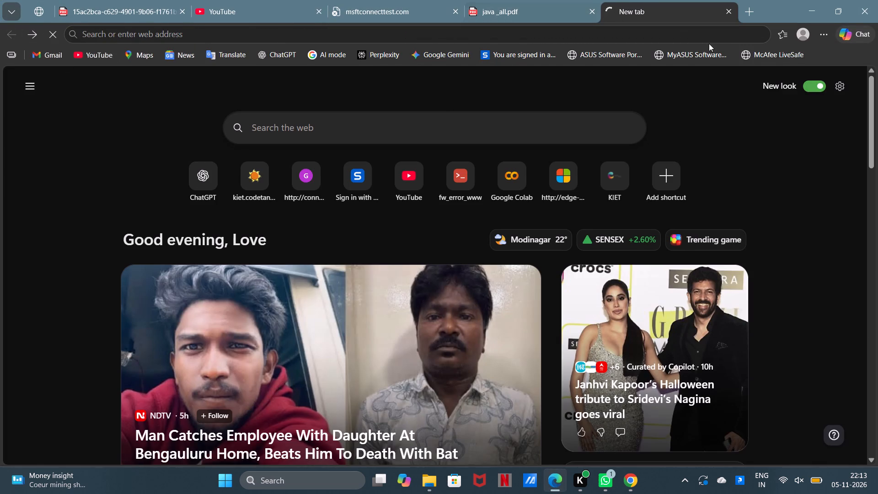
click(815, 6)
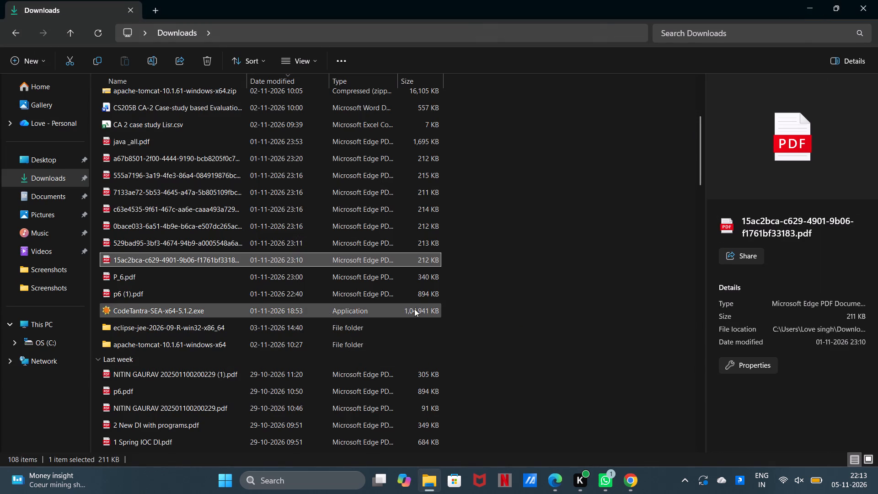
double_click(285, 256)
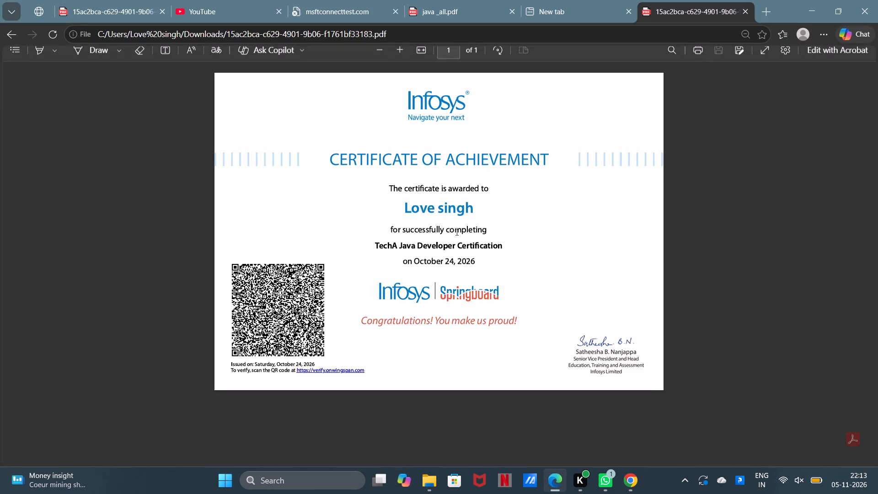
drag(501, 245, 380, 253)
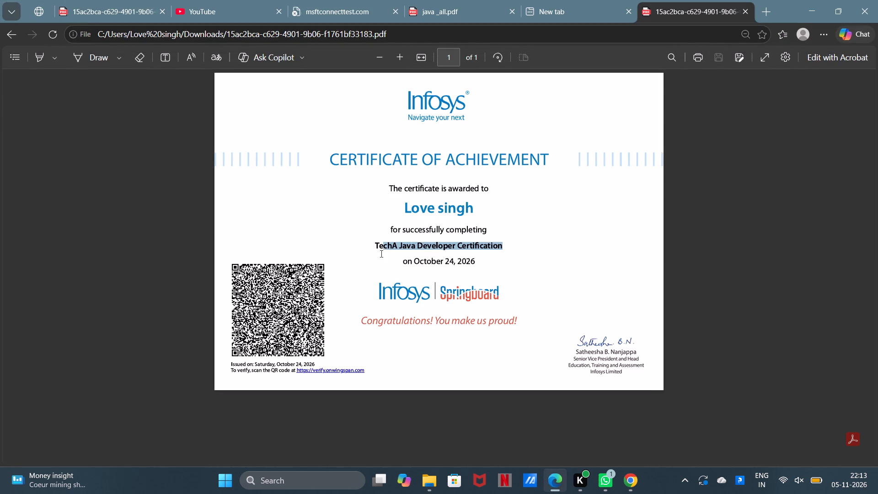
drag(380, 253, 366, 247)
key(ctrl+c)
click(427, 479)
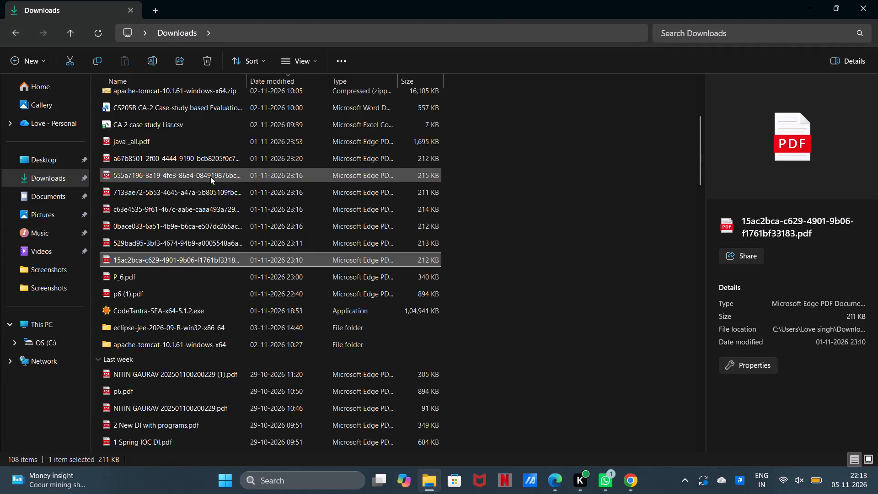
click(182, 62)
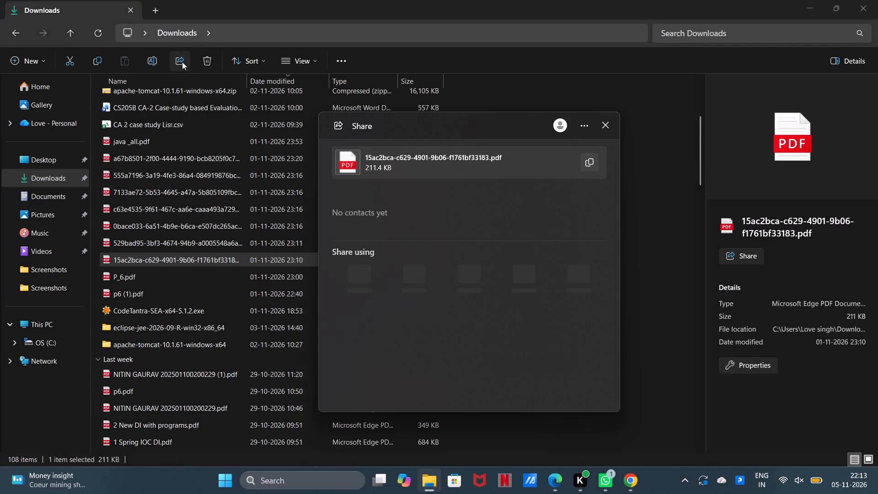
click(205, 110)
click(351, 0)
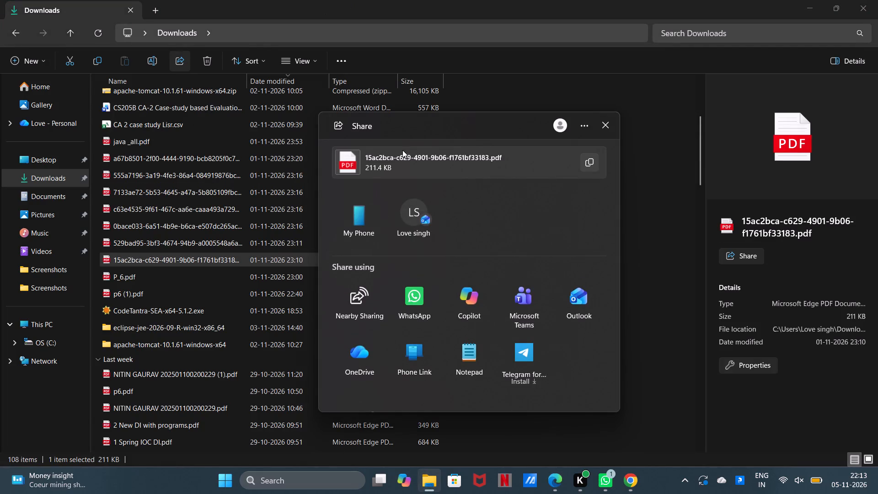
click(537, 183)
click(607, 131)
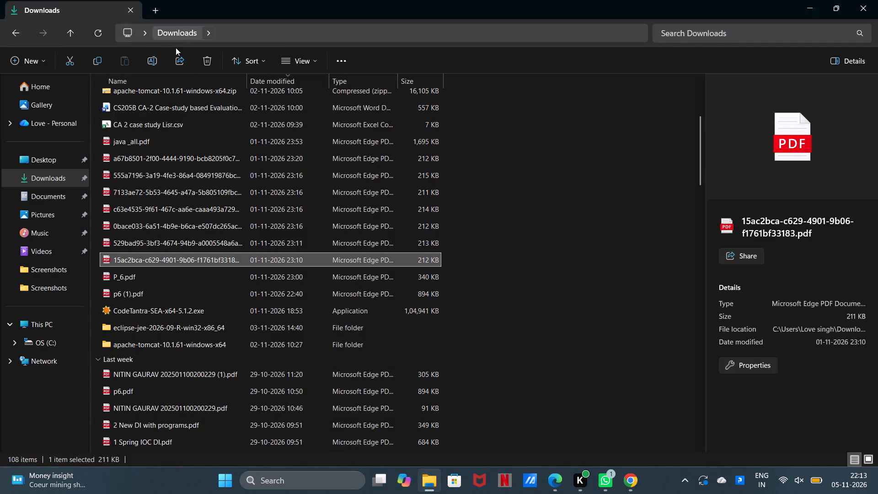
Rename the PDF starting with 15ac2bca as "TechA Java Developer Certification.pdf" using the copied title.
click(145, 65)
key(BackSpace)
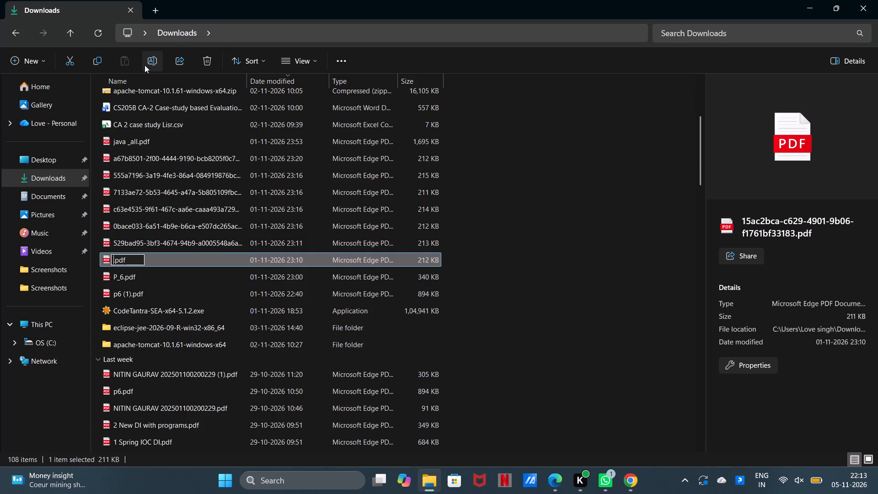
key(ctrl+v)
key(Return)
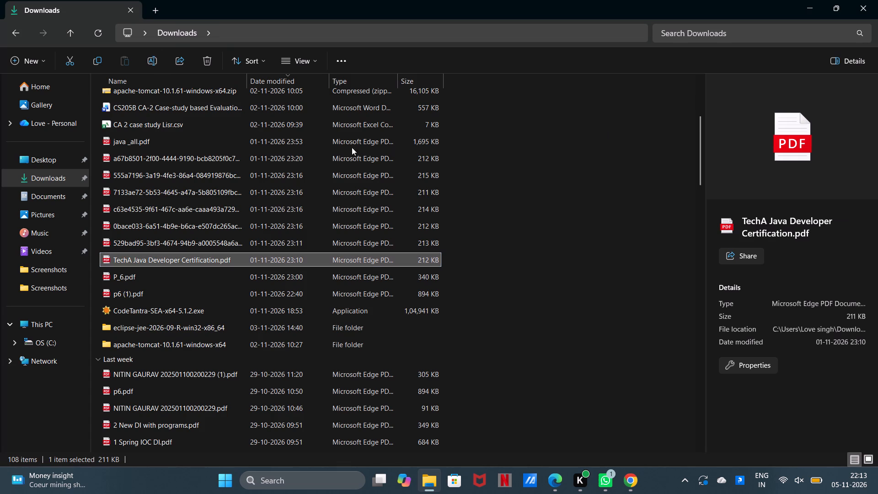
Rename the PDF starting with 529bad95 as "Hands-On Java Regular Expressions.pdf", copying the course title from its certificate.
double_click(200, 247)
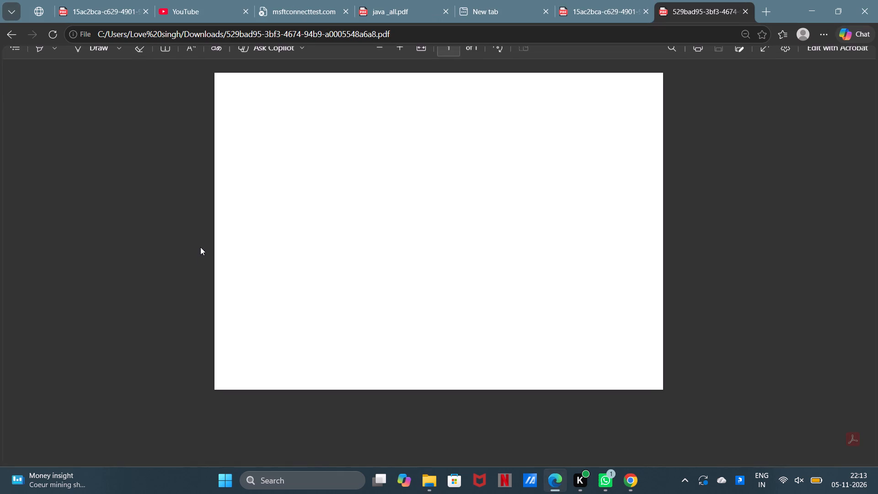
triple_click(466, 250)
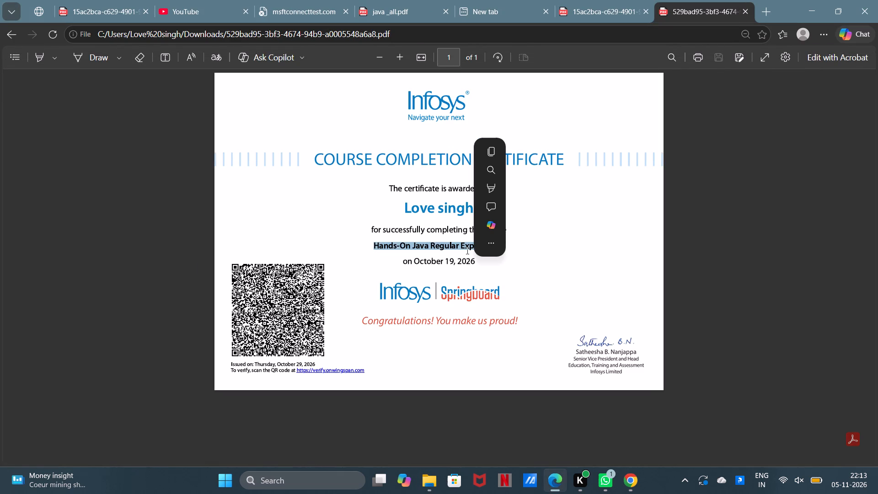
key(ctrl+c)
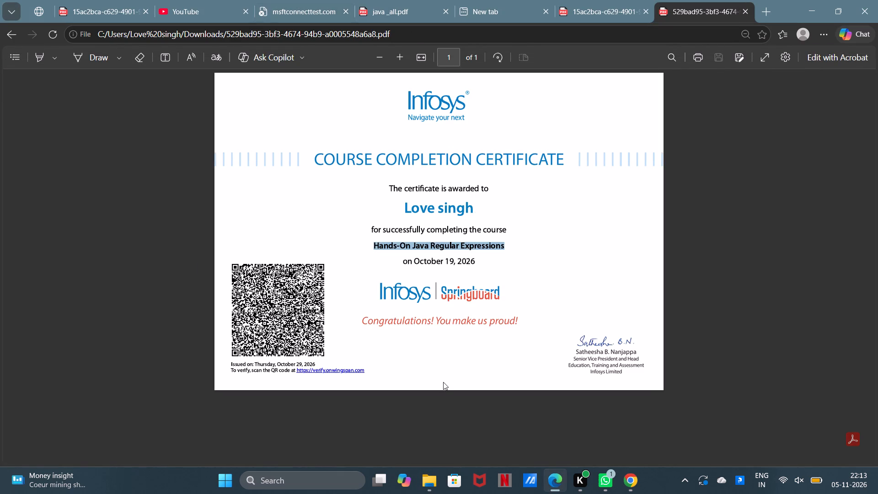
click(431, 480)
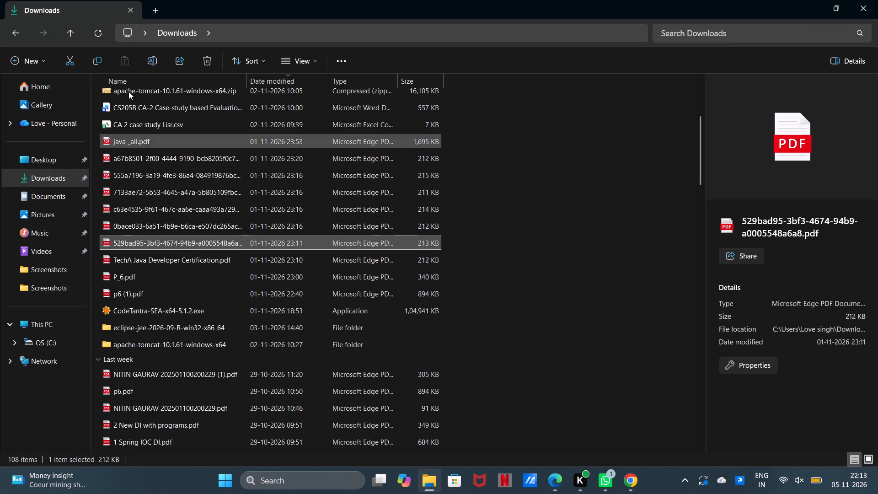
click(149, 62)
key(ctrl+v)
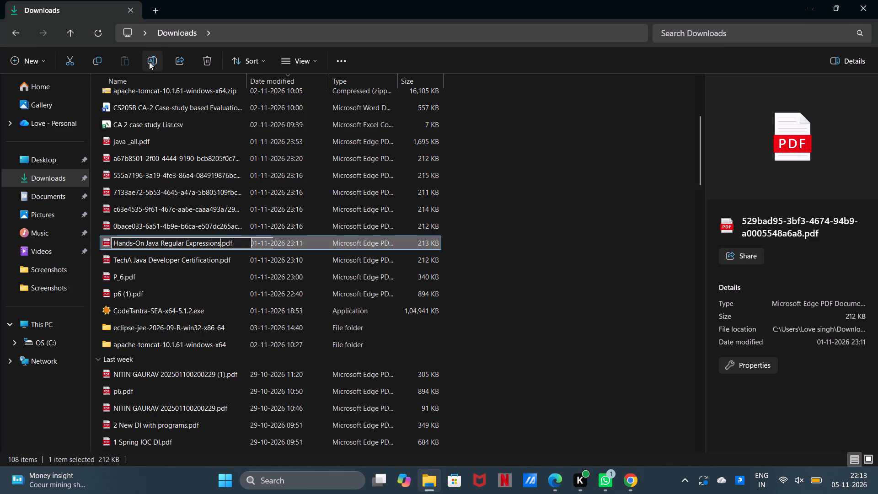
key(Return)
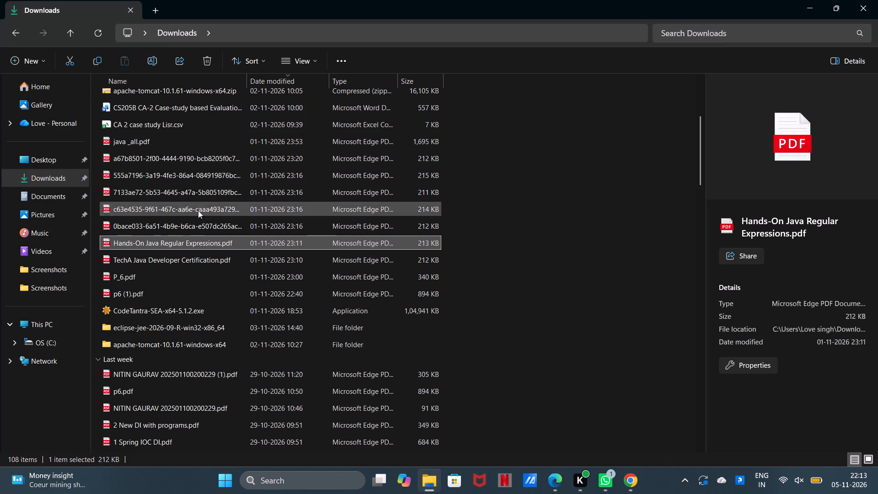
Rename the PDF starting with 0bace033 as "Java EE 8 Microservices.pdf", copying the course title from its certificate.
double_click(195, 222)
triple_click(452, 246)
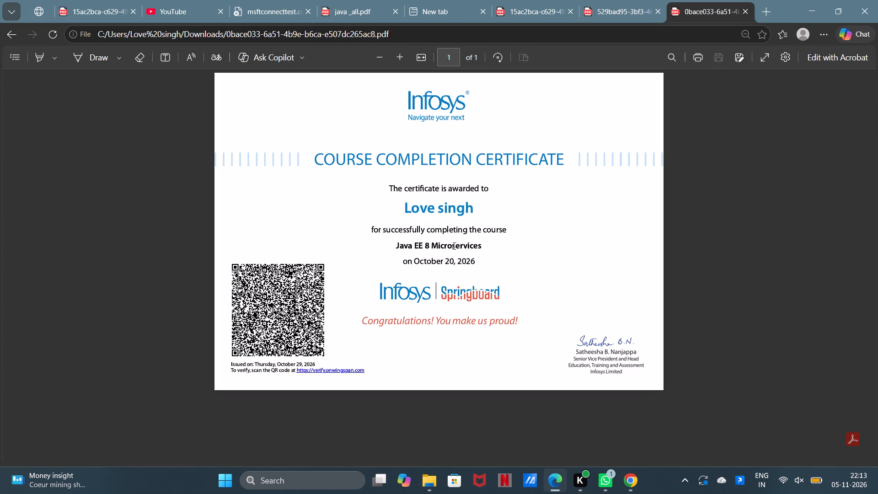
key(ctrl+c)
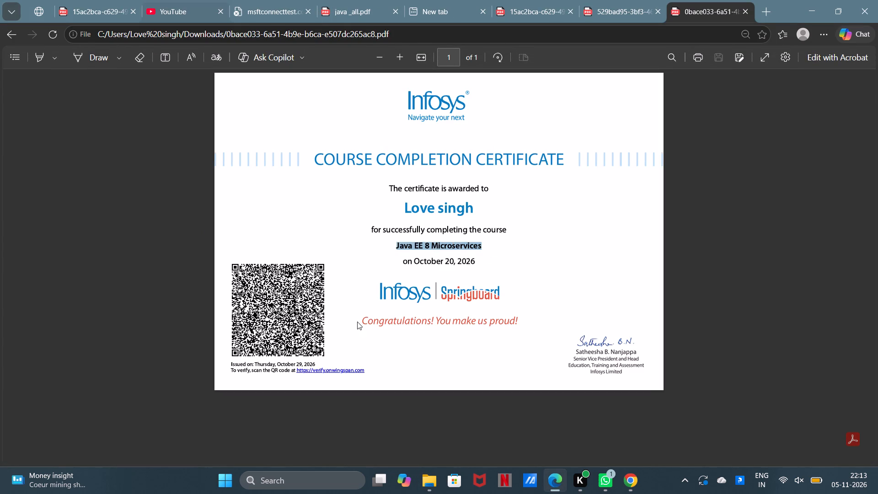
click(436, 489)
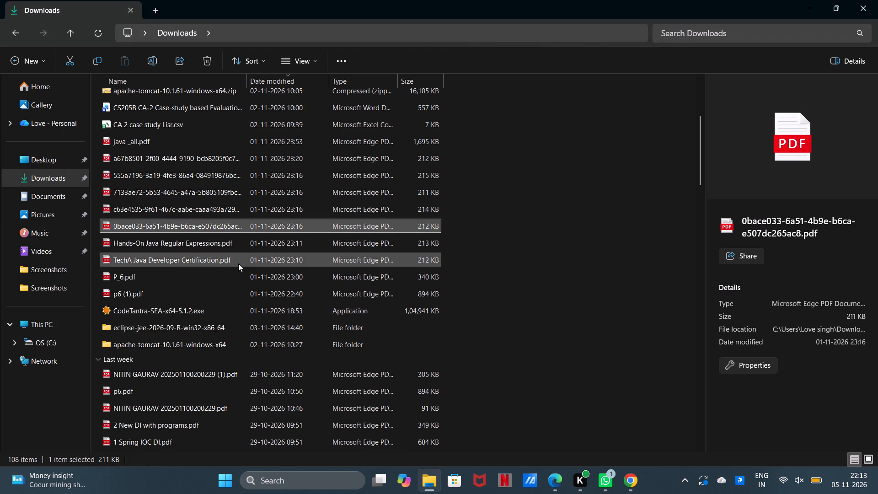
click(153, 60)
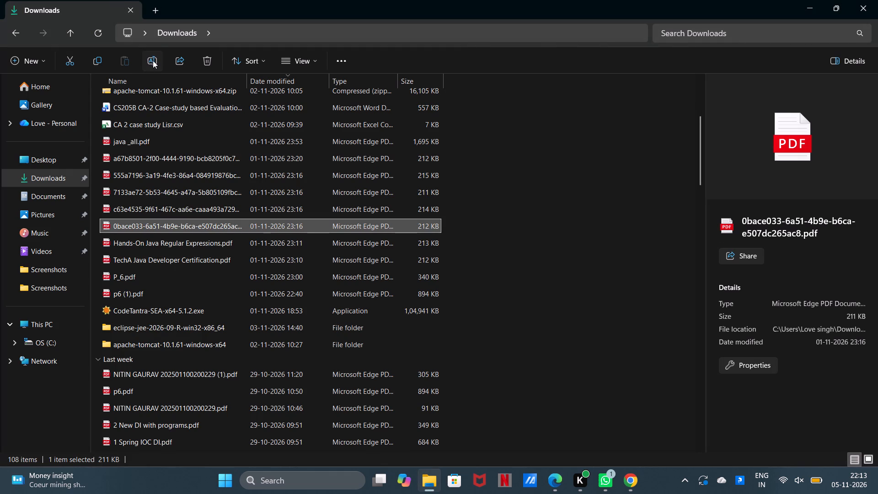
key(ctrl+v)
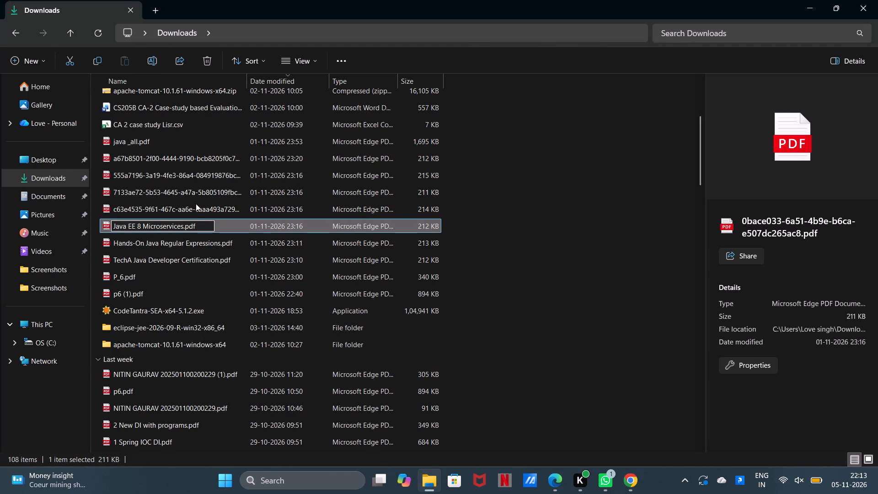
key(Return)
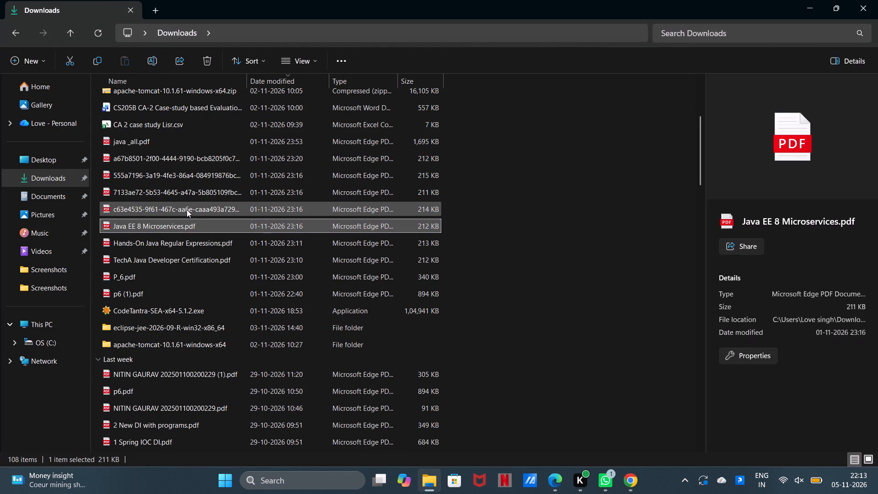
Rename the PDF starting with c63e4535 as "JSON with Java EE 8 Hands-on Training.pdf", copying the course title from its certificate.
triple_click(185, 209)
double_click(185, 209)
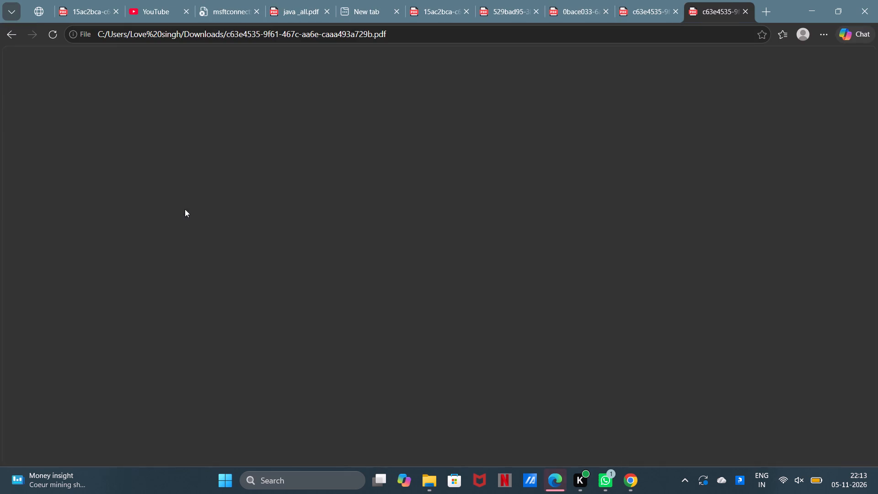
triple_click(438, 244)
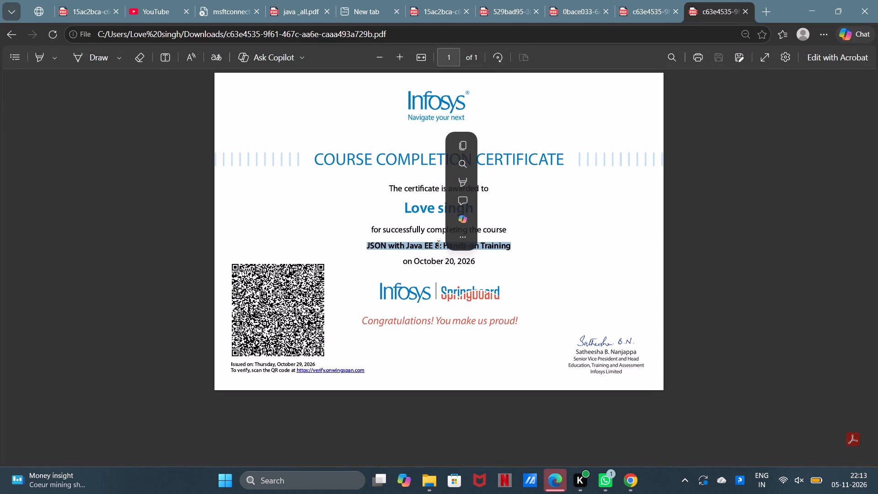
key(ctrl+c)
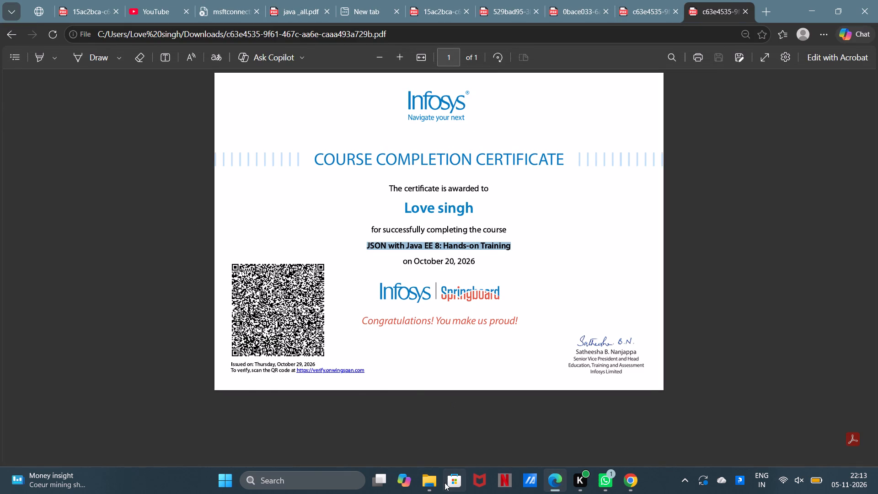
click(431, 483)
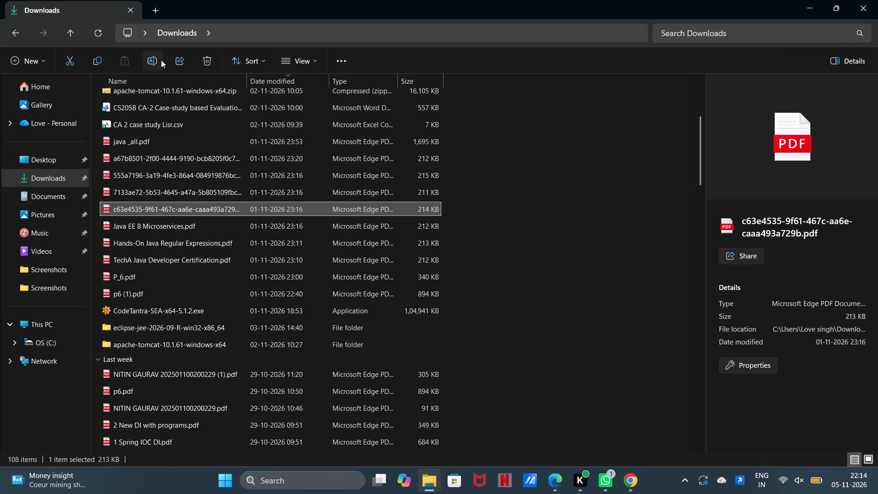
click(156, 60)
key(ctrl+v)
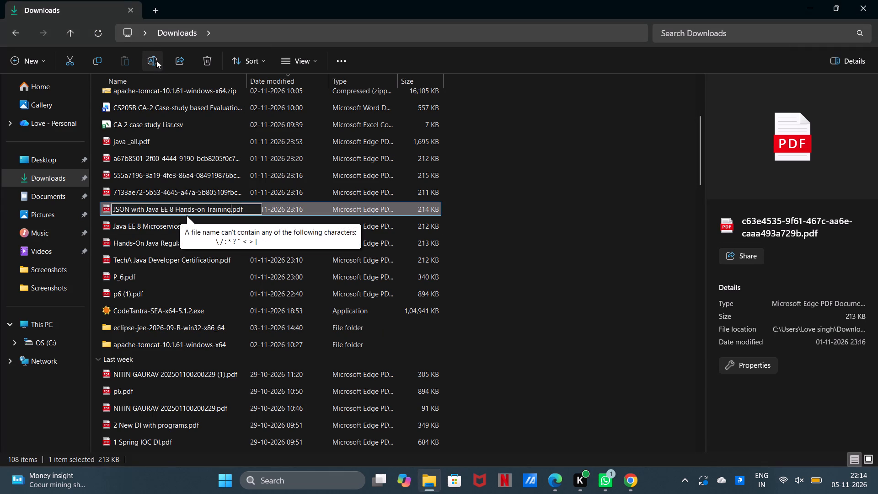
key(Return)
key(backslash)
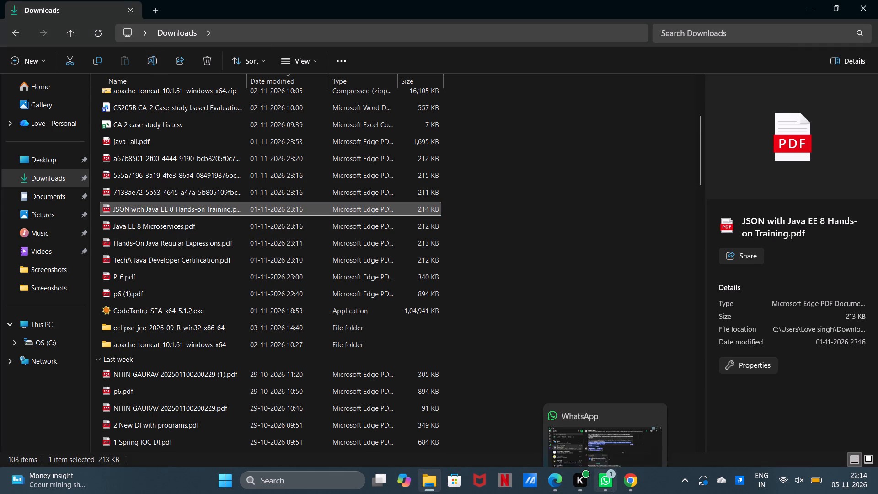
Rename the PDF starting with 7133ae72 as "Learning Java EE 8.pdf", copying the course title from its certificate.
double_click(168, 196)
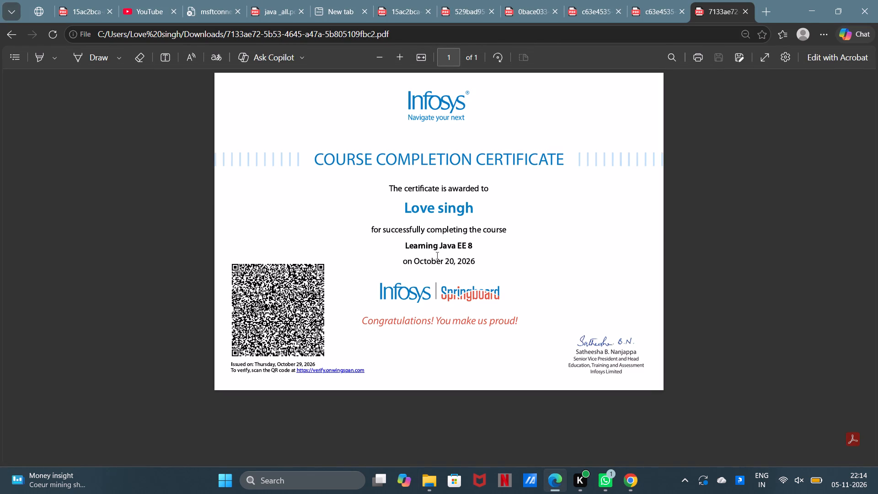
triple_click(449, 249)
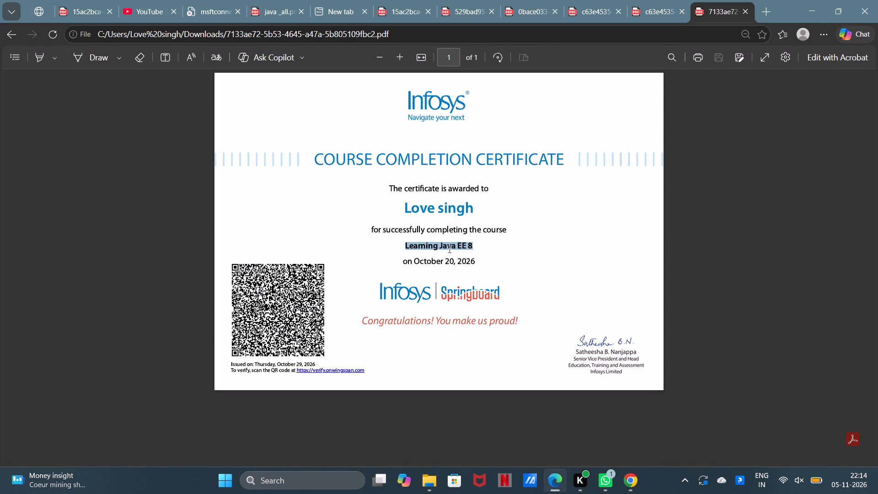
key(ctrl+c)
click(437, 482)
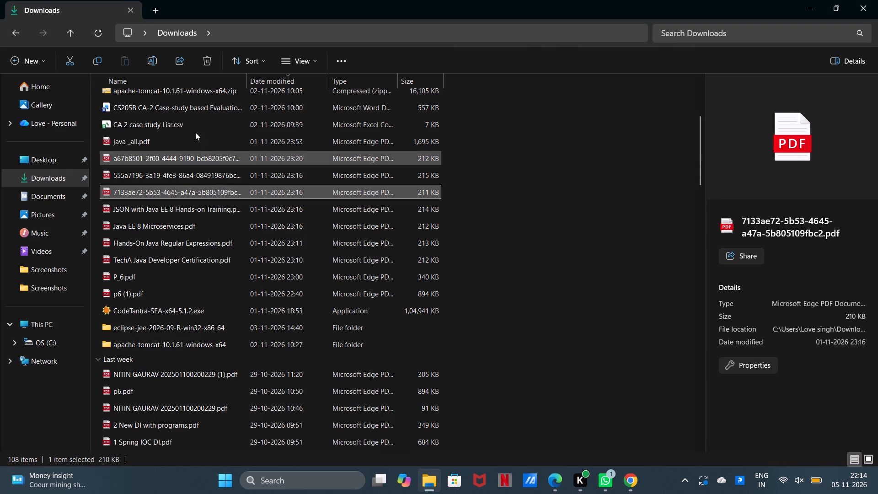
click(154, 66)
key(ctrl+v)
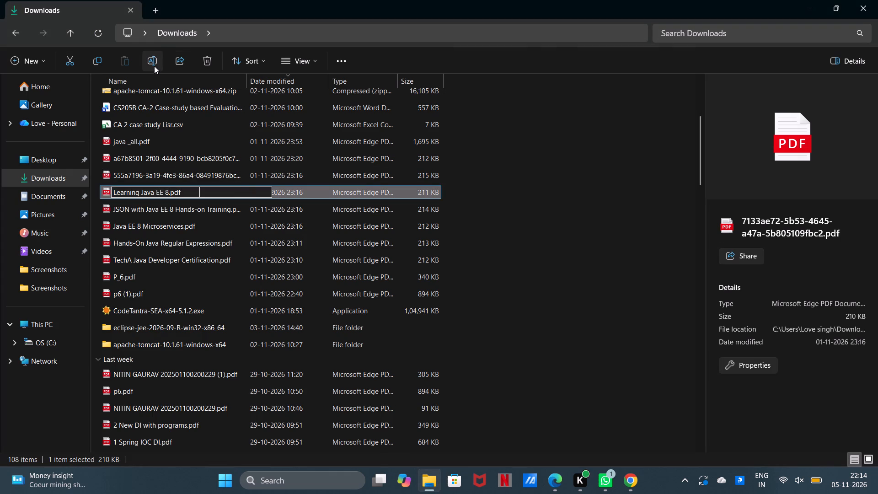
key(Return)
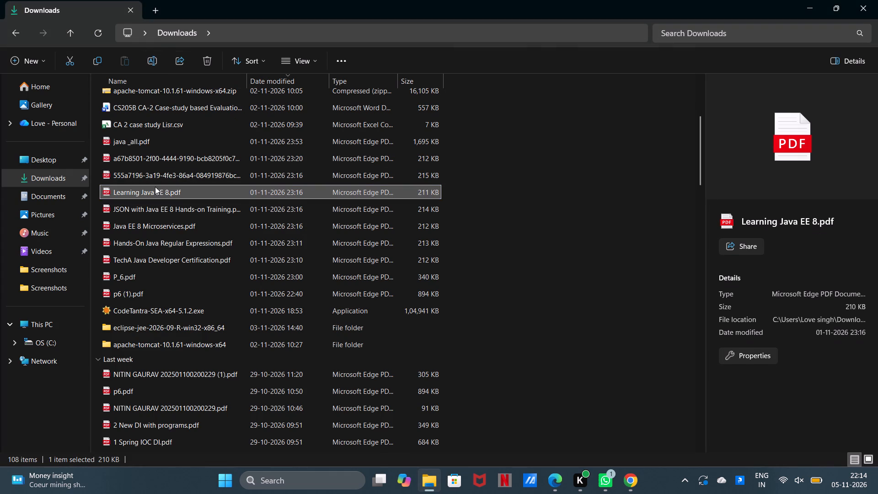
Rename the PDF starting with 555a7196 as "Java SE New Features Covers Versions 9, 10, 11, and 12.pdf", copying the title from its certificate.
triple_click(176, 172)
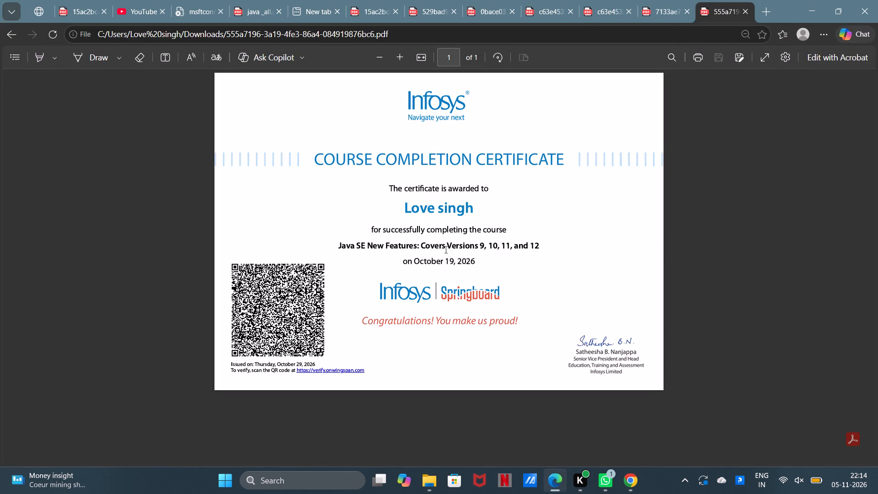
triple_click(443, 247)
key(ctrl+c)
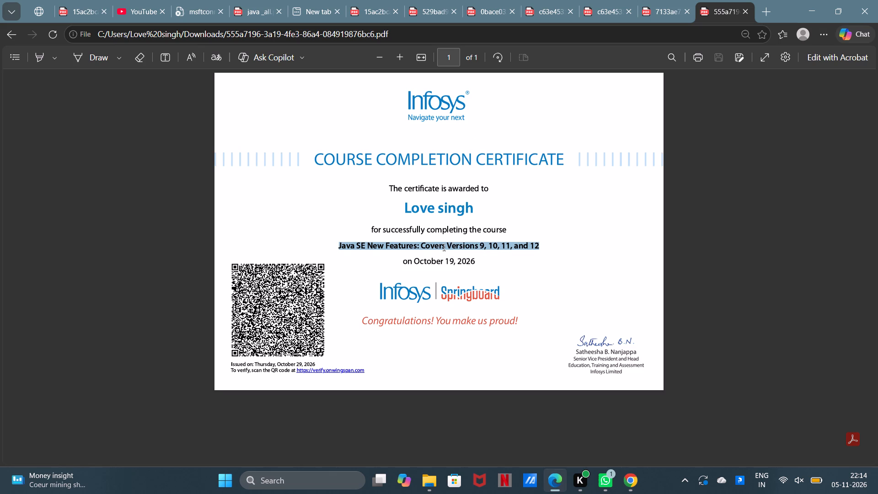
click(431, 484)
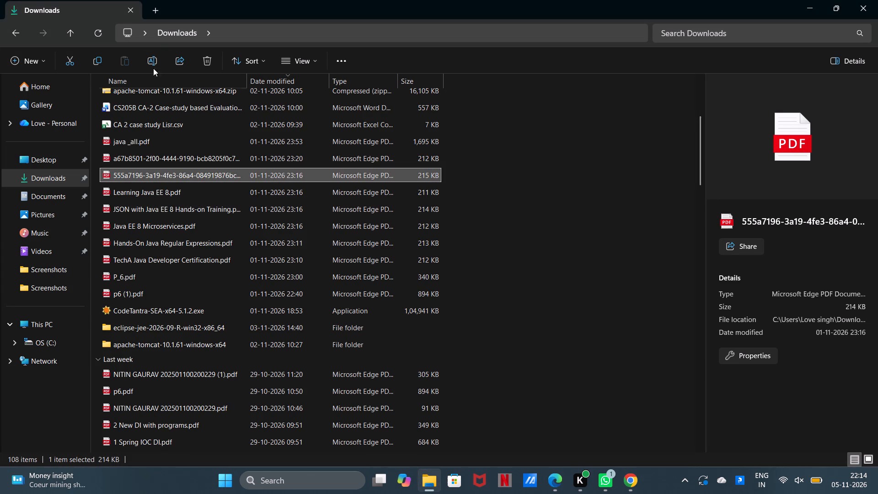
click(155, 61)
key(ctrl+v)
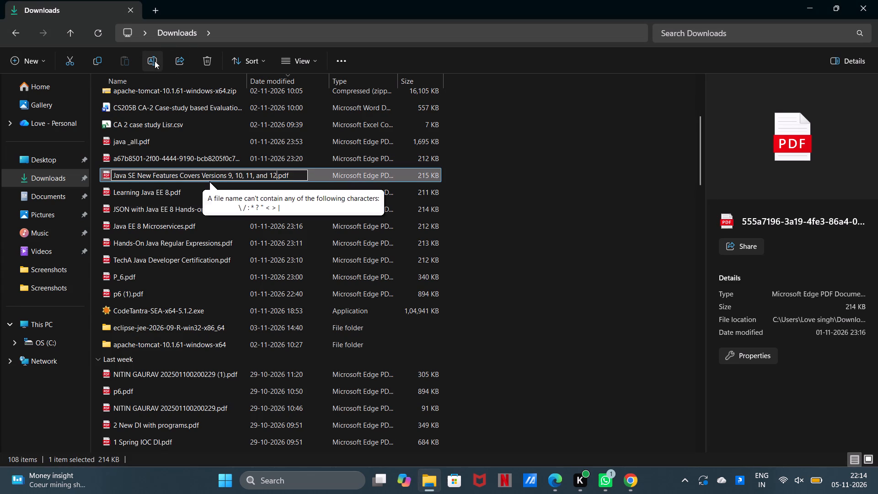
key(Return)
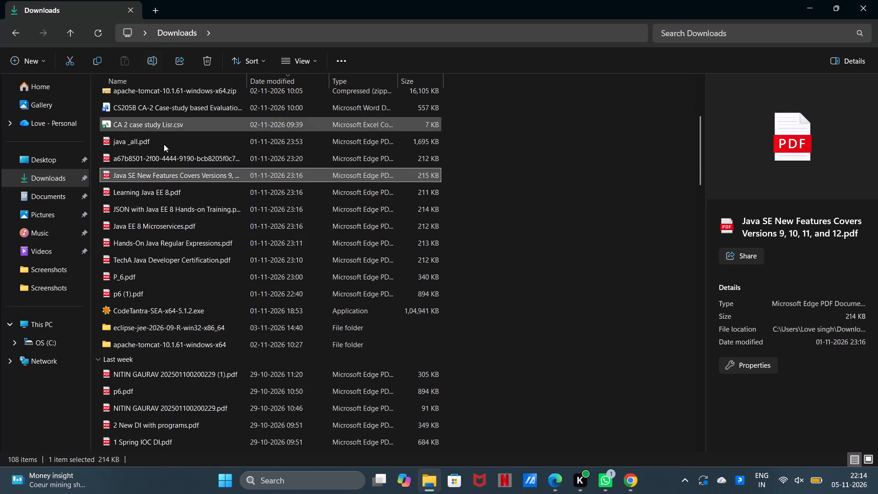
Rename the PDF starting with a67b8501, dated 01-11-2026, as "Spring 5 in 7 Days.pdf", copying the course title from its certificate.
double_click(165, 151)
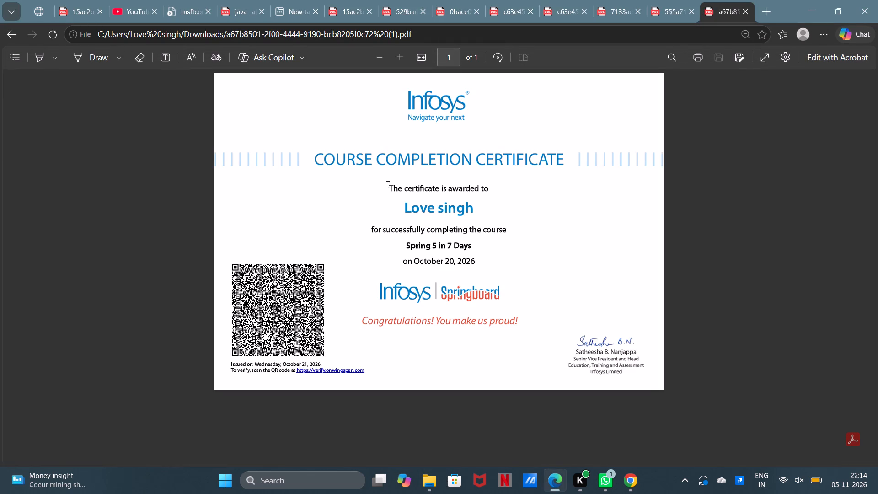
triple_click(450, 247)
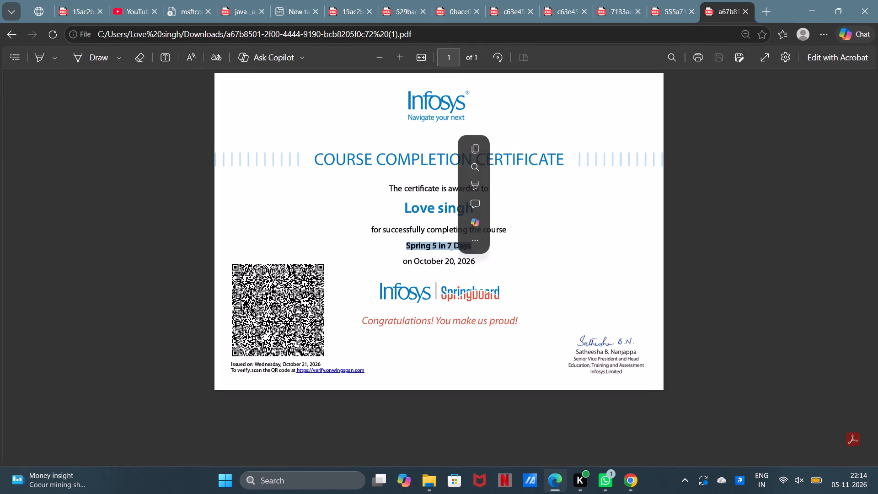
key(ctrl+c)
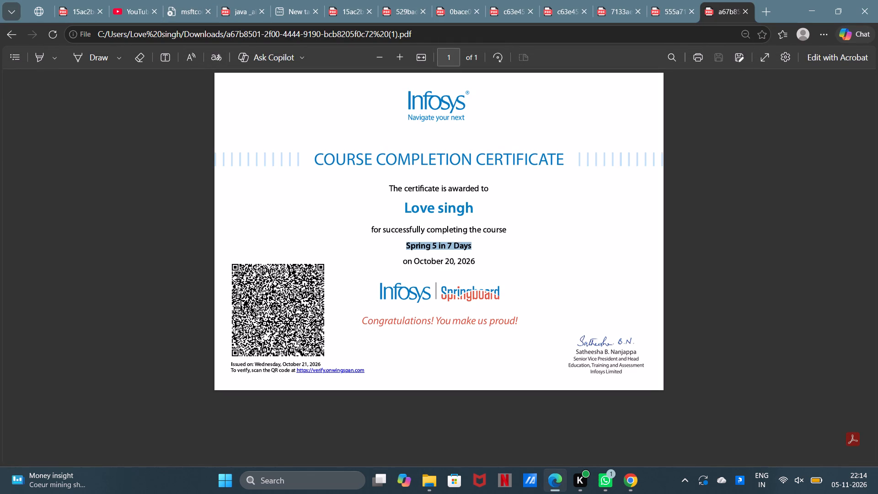
click(422, 483)
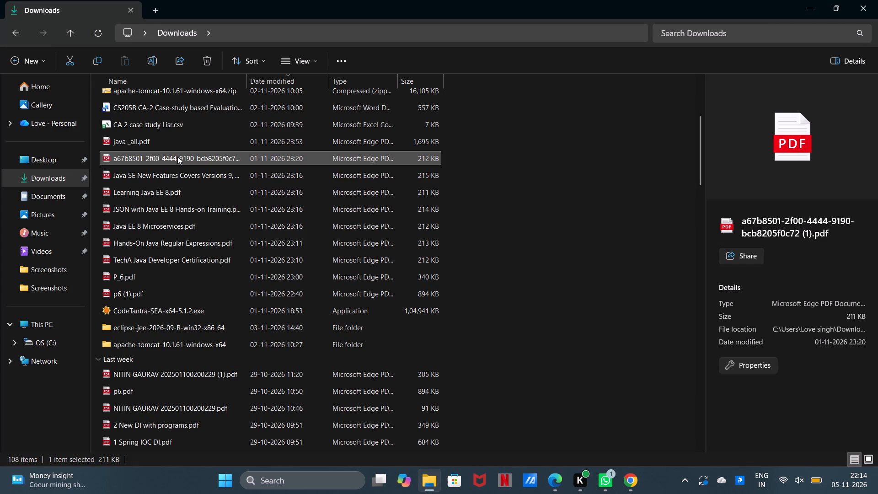
click(157, 59)
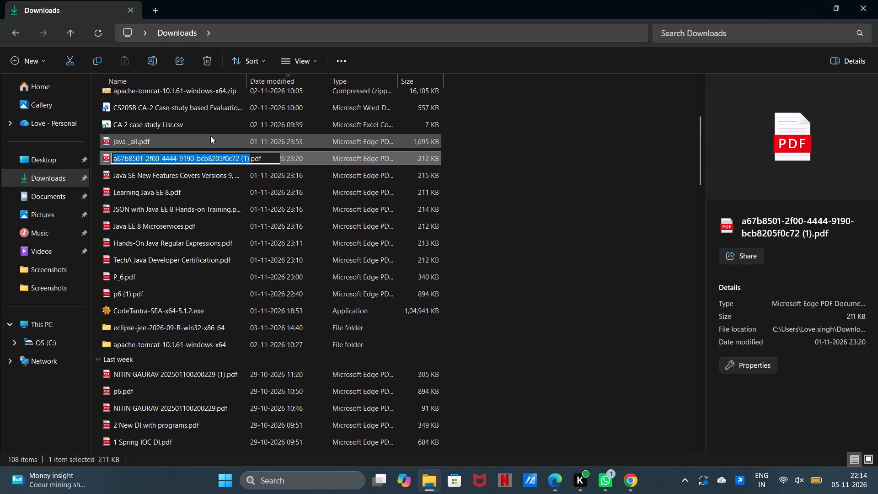
key(ctrl+v)
key(Return)
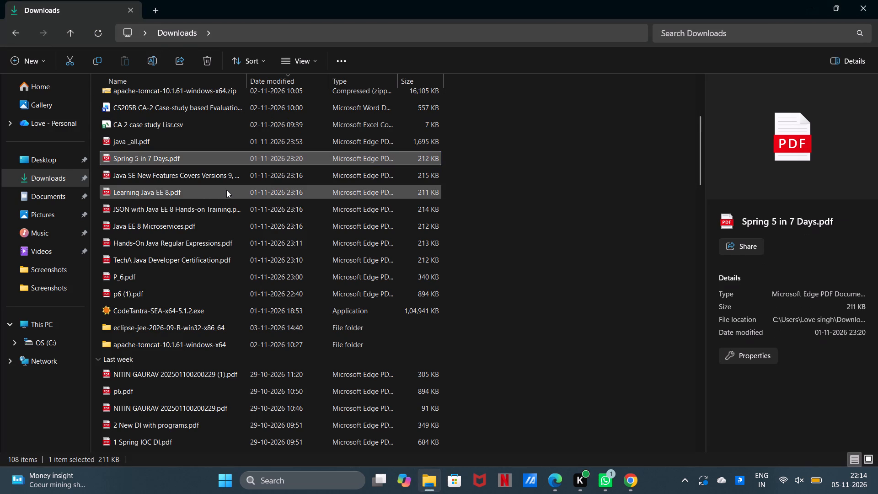
Rename the PDF starting with e88fd744, dated 21-10-2026, as "Java Spring Training Courses Learn Spring online Courses.pdf", copying the title from its certificate.
scroll(347, 241, down, 4)
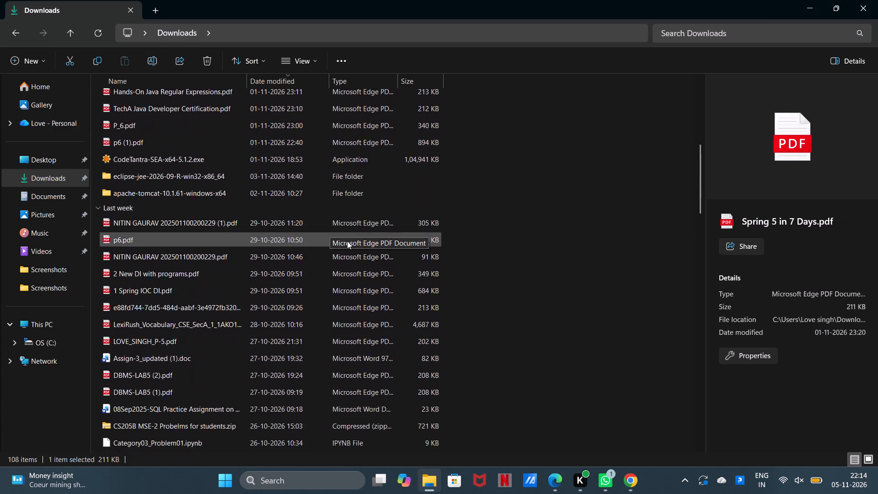
scroll(347, 241, down, 1)
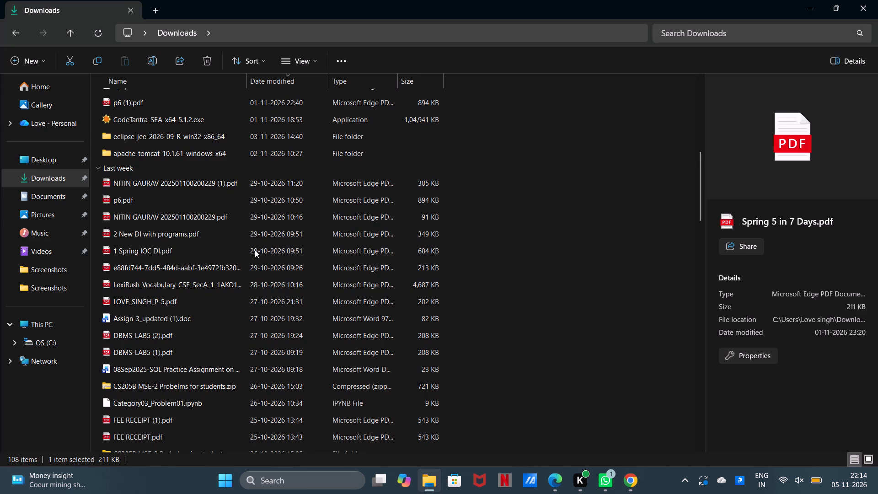
scroll(257, 300, down, 3)
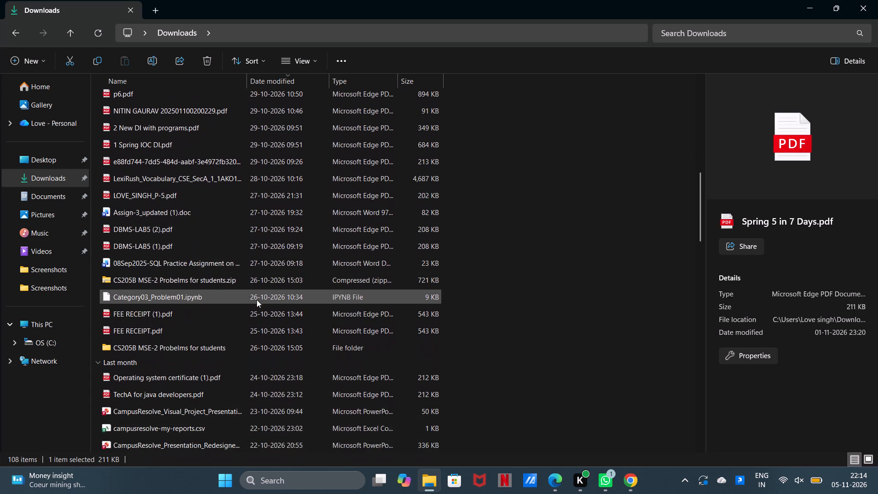
scroll(257, 300, down, 4)
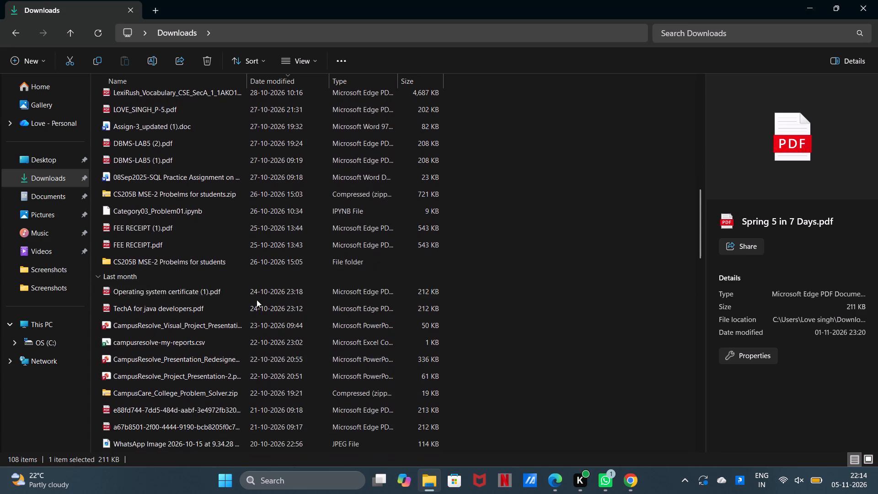
scroll(257, 300, down, 2)
double_click(198, 346)
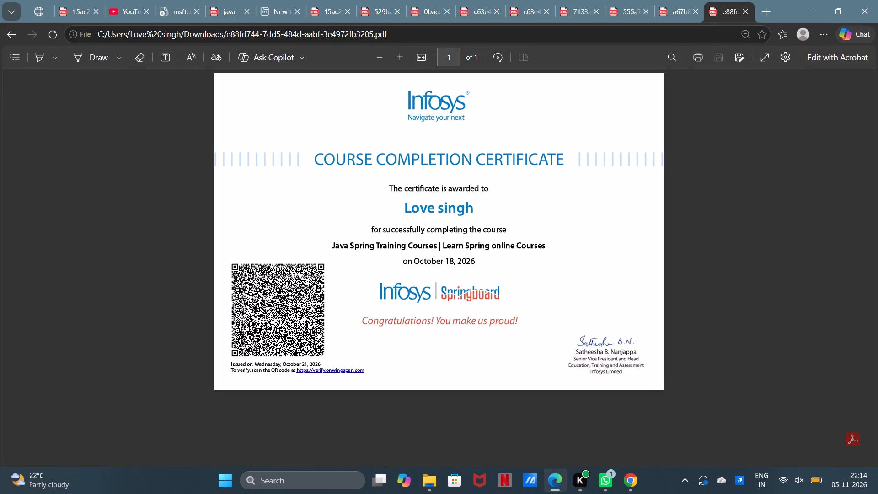
triple_click(468, 246)
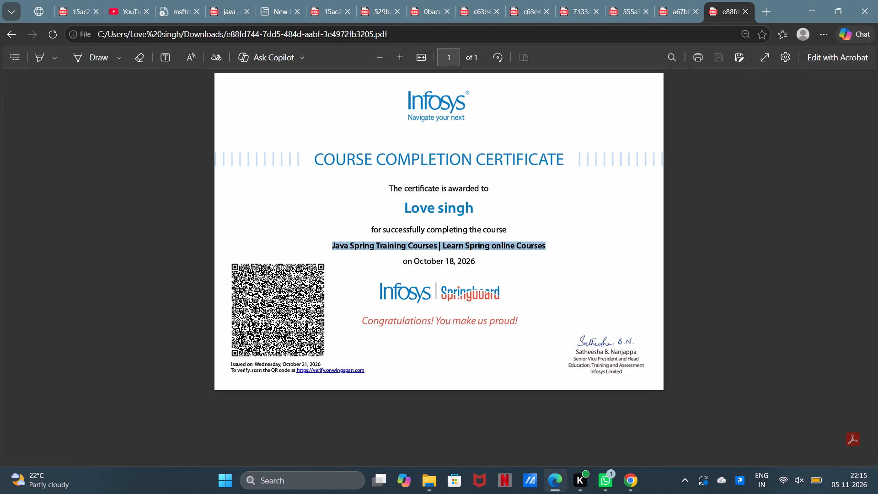
key(ctrl+c)
click(813, 11)
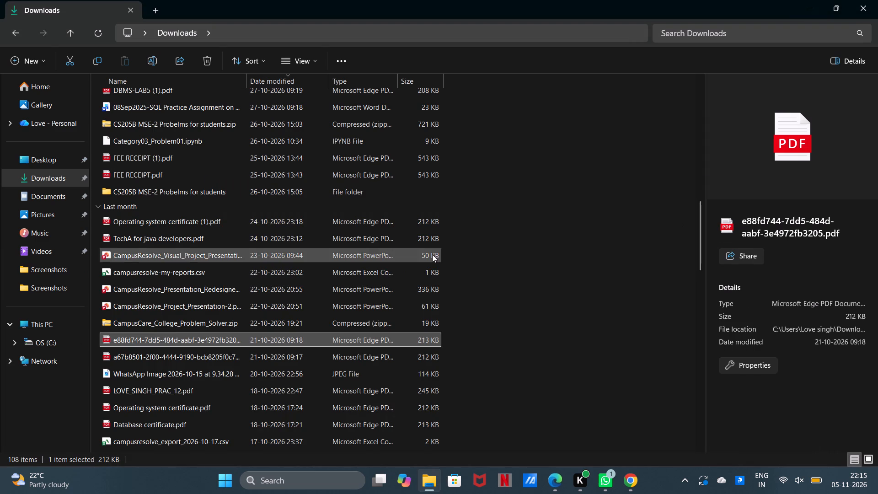
click(154, 62)
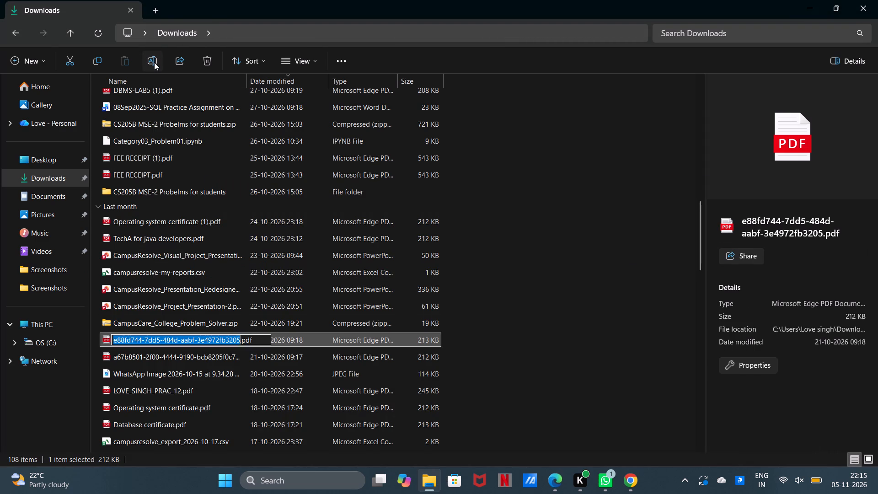
key(ctrl+v)
key(Return)
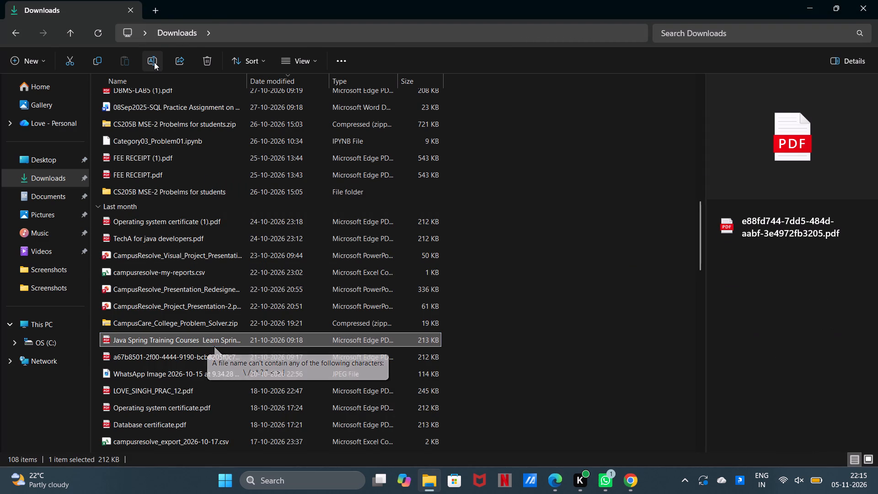
Open the PDF starting with a67b8501, dated 21-10-2026, and check which course its certificate is for.
scroll(238, 0, up, 8)
scroll(286, 202, up, 9)
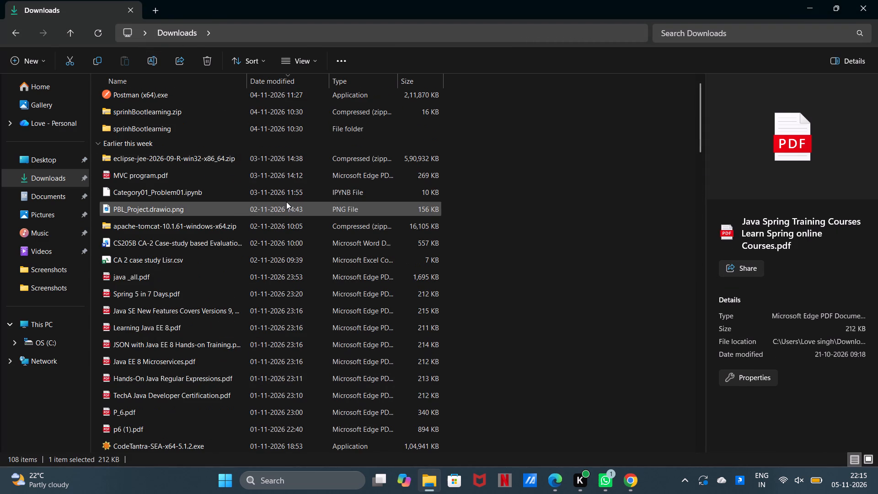
scroll(286, 202, up, 2)
scroll(286, 202, down, 3)
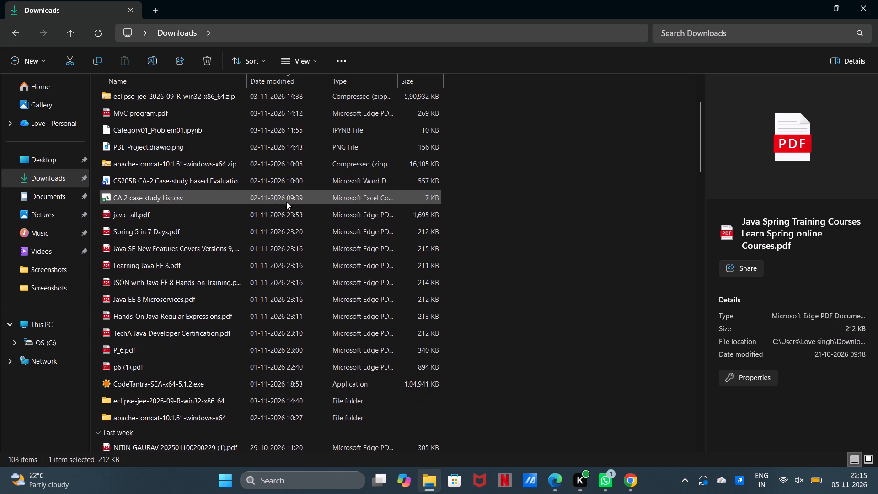
scroll(286, 202, down, 6)
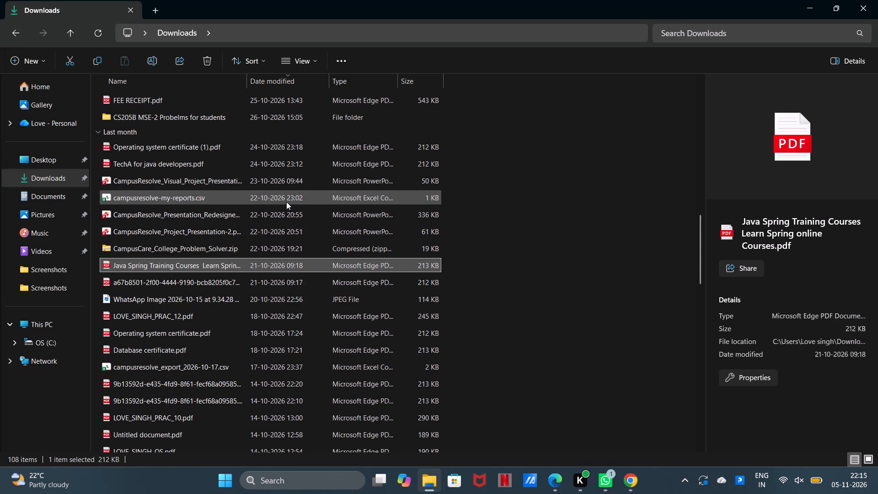
double_click(180, 282)
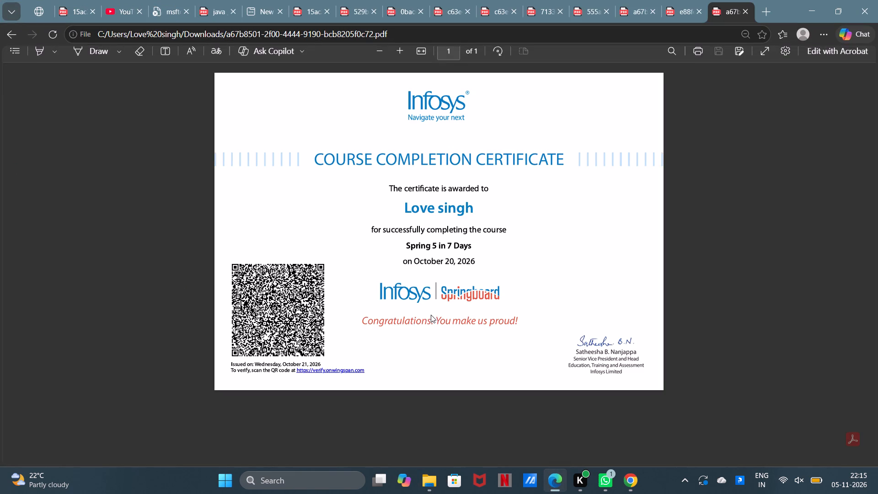
triple_click(449, 247)
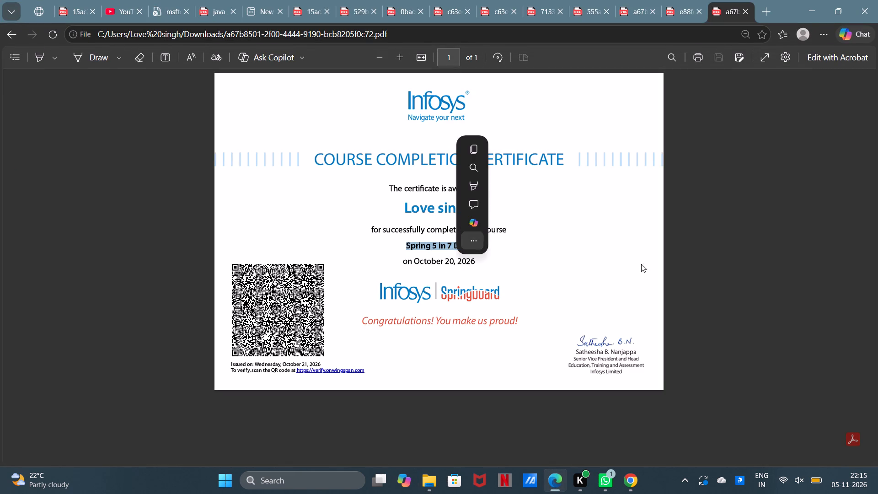
click(721, 286)
click(809, 11)
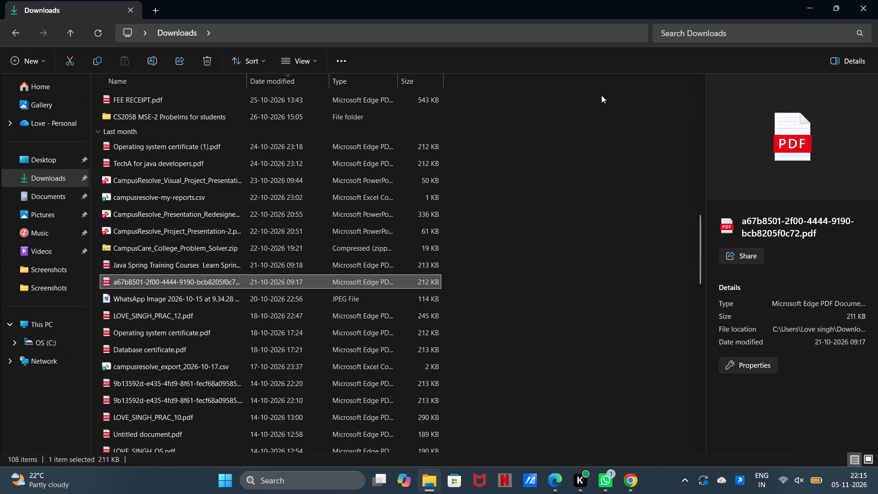
Switch to Chrome and open the file chooser for adding PDFs from the computer to the iLovePDF merge.
click(800, 0)
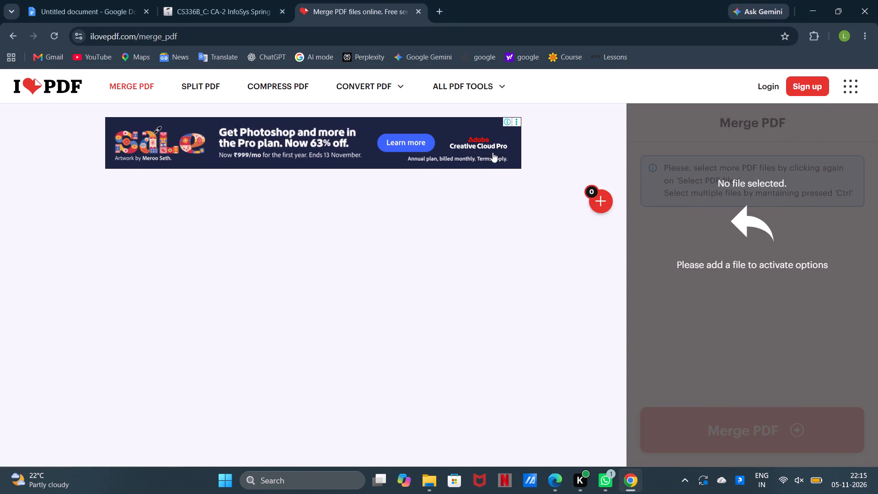
click(610, 201)
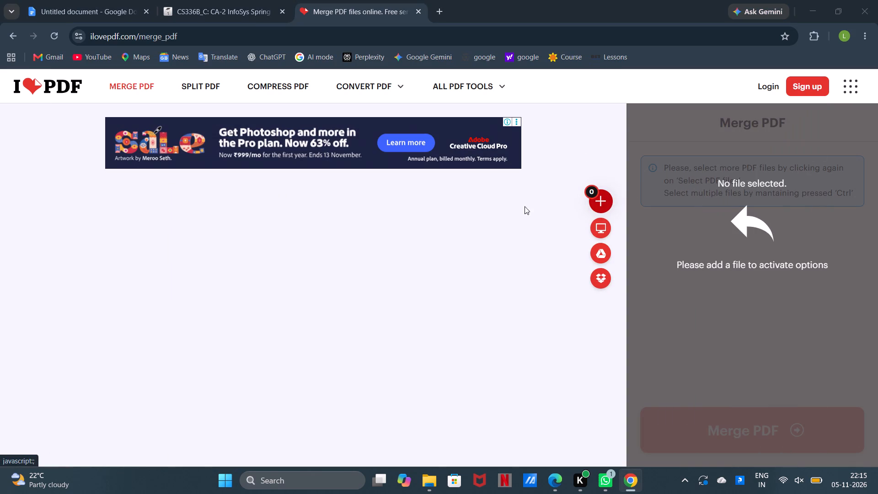
click(435, 2)
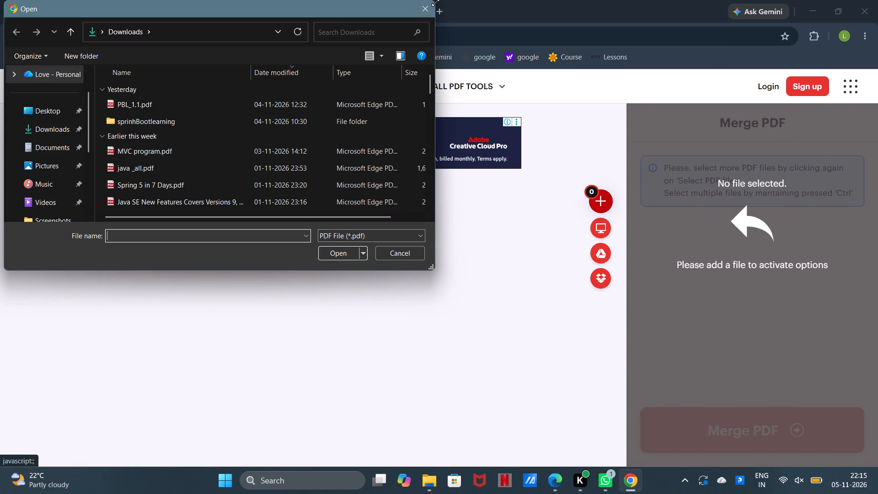
Switch to Edge and search the web for "infosys springboard" in a new tab.
click(546, 483)
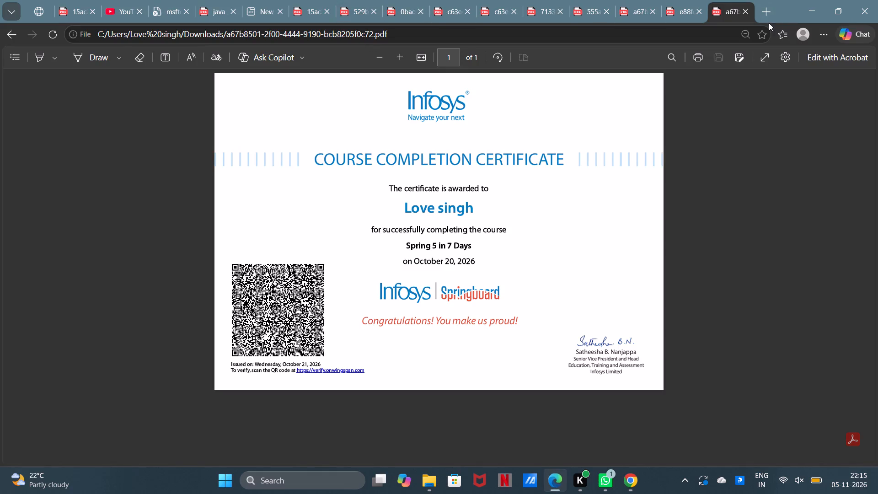
click(766, 14)
click(766, 14)
key(i)
text(nfo)
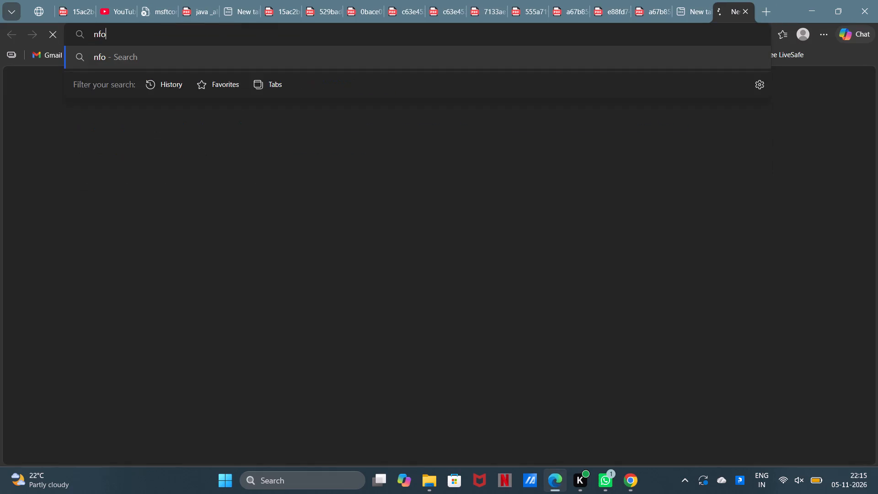
key(BackSpace)
key(BackSpace)
key(BackSpace)
text(inofsya)
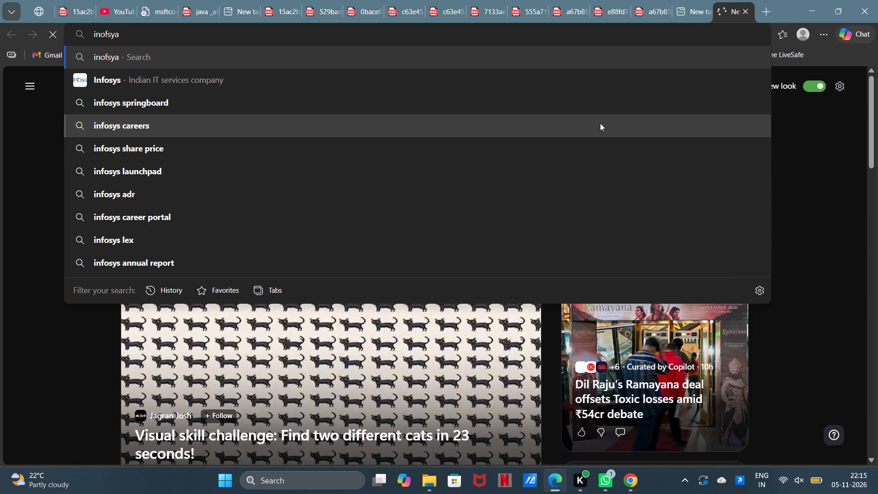
click(598, 110)
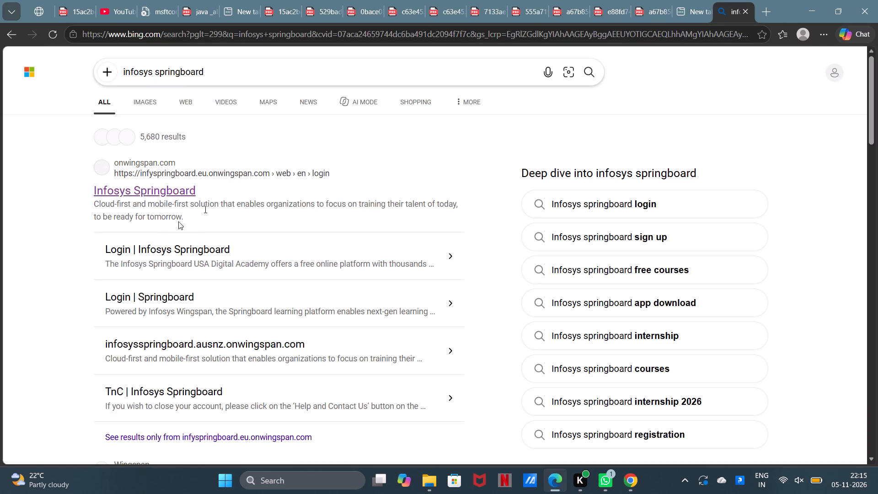
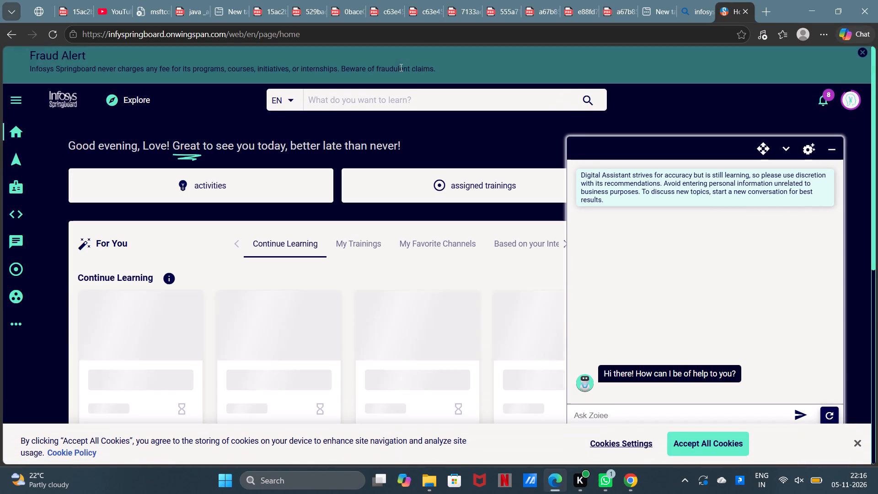
Search Infosys Springboard for "TechA for java develpoer".
text(each)
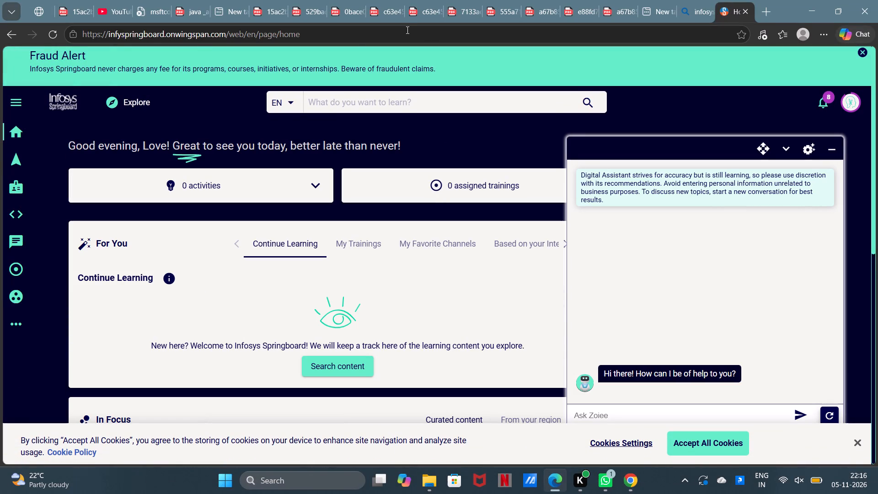
click(323, 121)
click(334, 112)
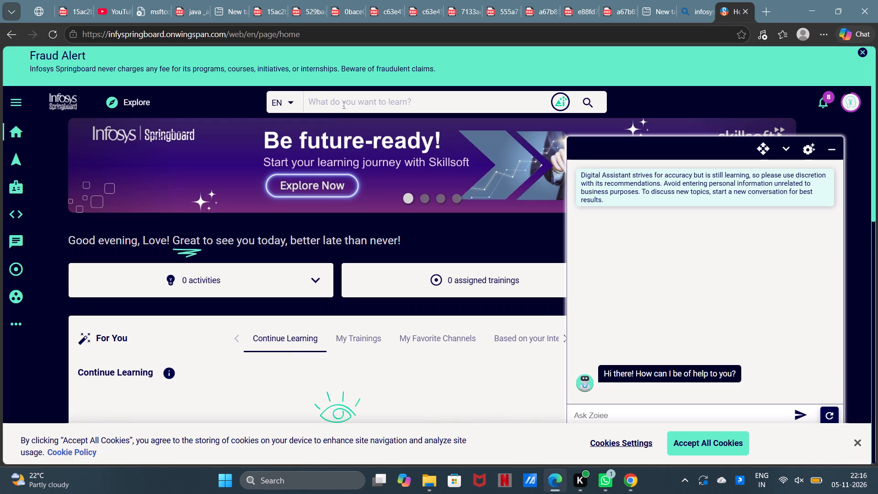
text(Teacg)
key(BackSpace)
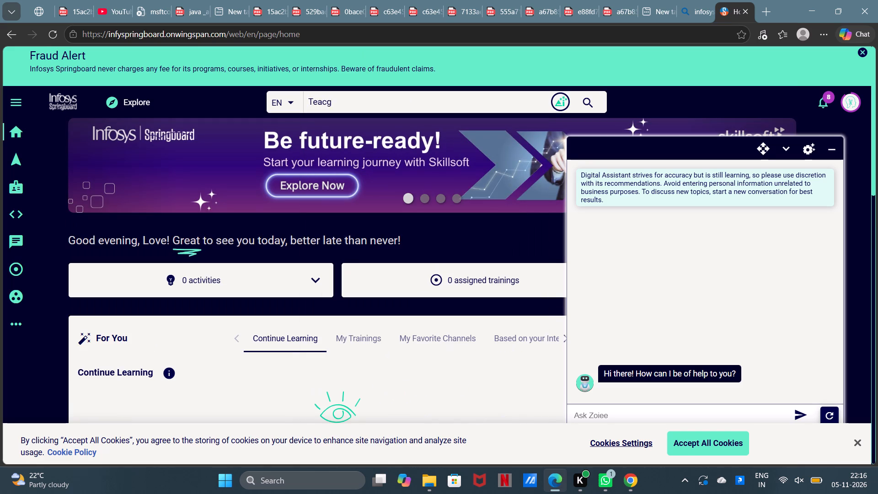
key(BackSpace)
key(BackSpace)
text(ch A)
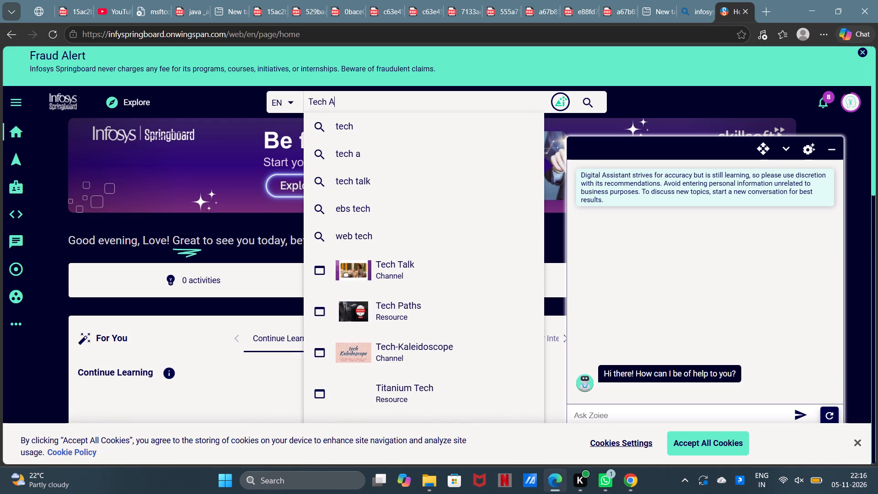
key(BackSpace)
key(BackSpace)
text(A)
key(space)
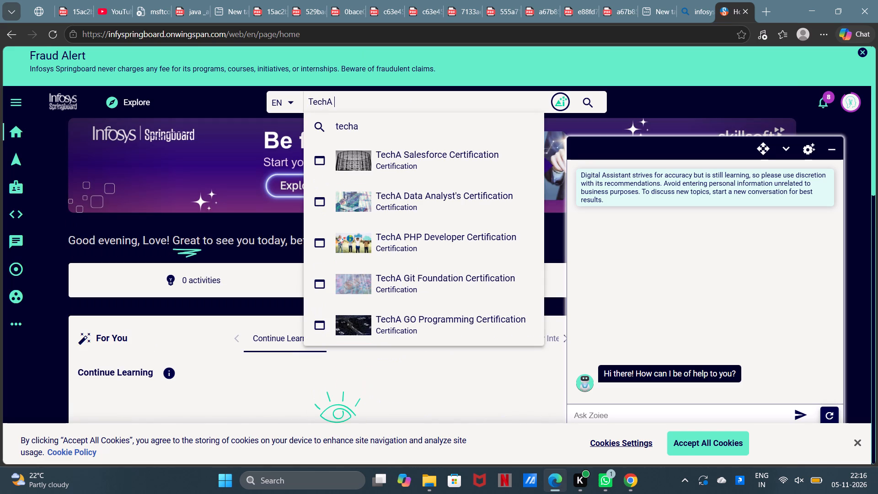
text(for java)
key(space)
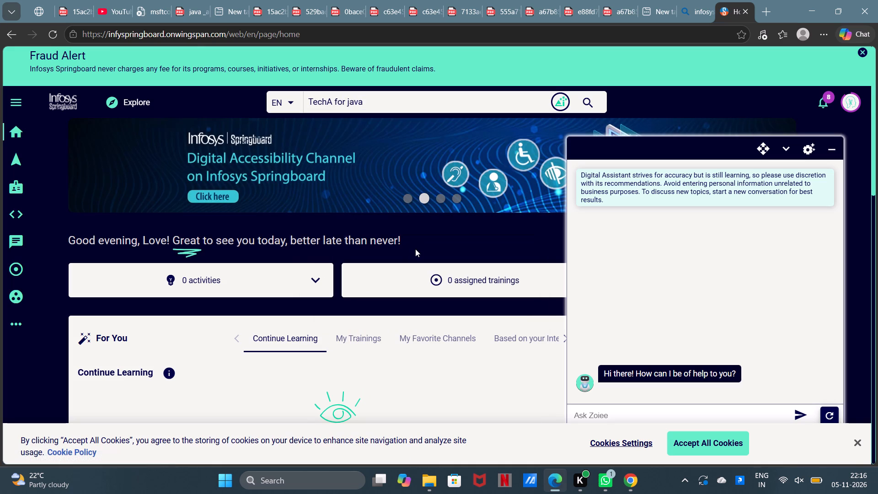
text(develpoer)
key(Return)
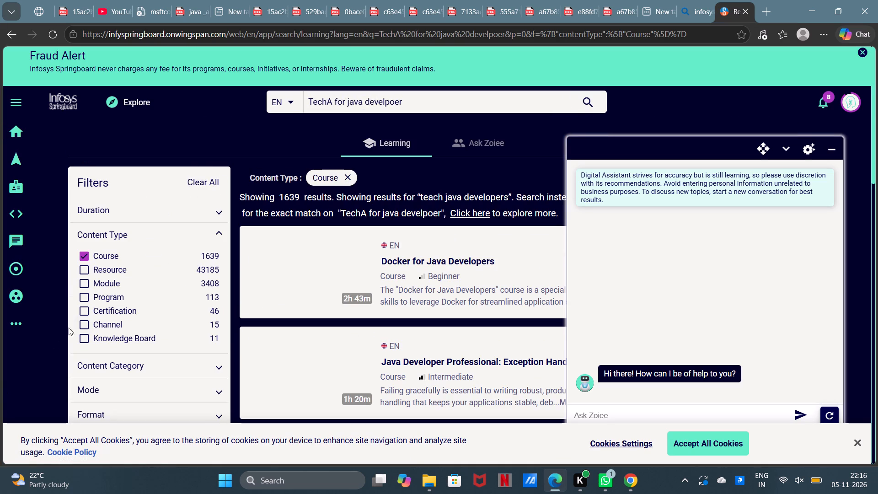
Include certifications in the search results, minimise the chat assistant, and open the TechA Java Developer Certification.
click(104, 308)
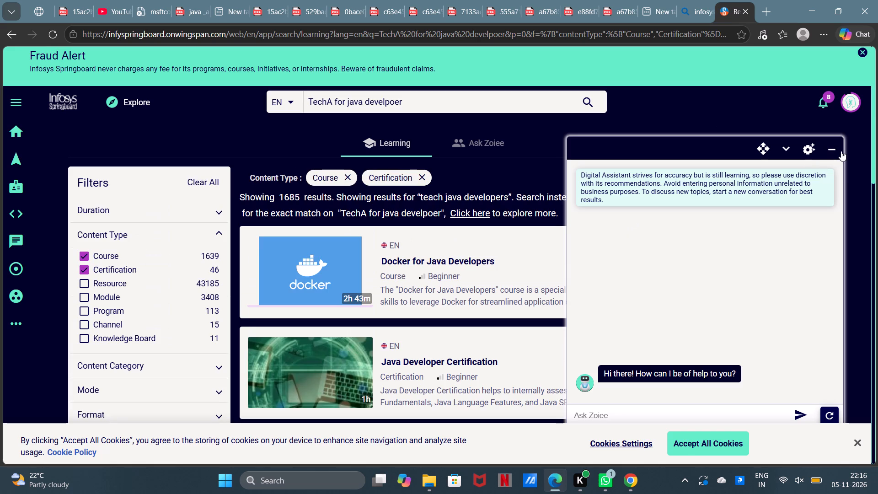
click(834, 146)
scroll(626, 254, down, 4)
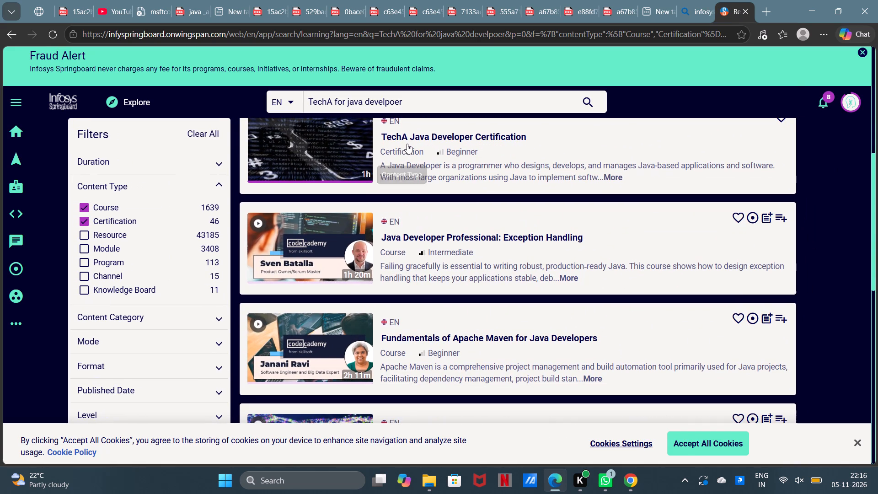
double_click(407, 144)
Examine the mandatory pre-content courses of the TechA Java Developer Certification and their order.
scroll(340, 304, down, 2)
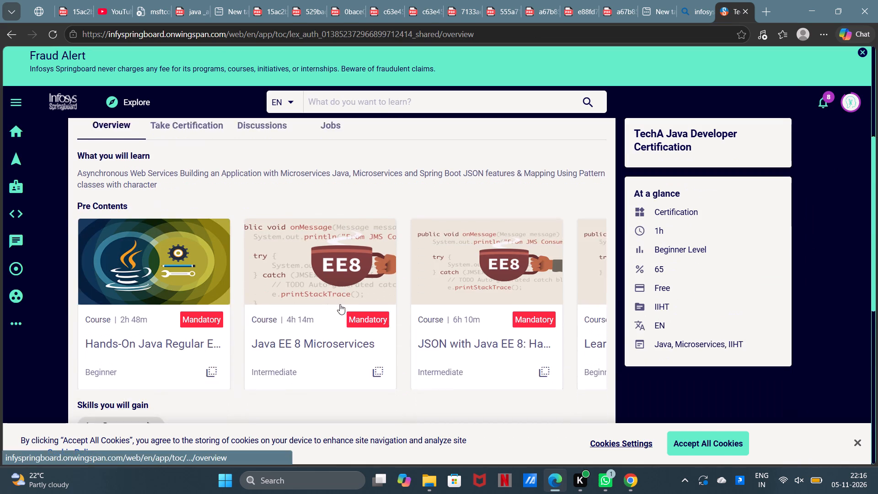
scroll(340, 304, down, 1)
scroll(288, 306, right, 1)
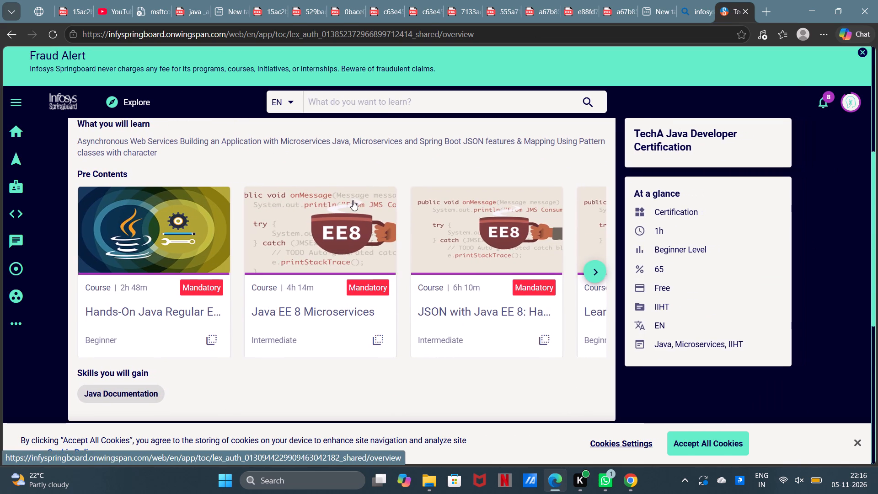
scroll(407, 269, left, 5)
scroll(407, 269, right, 3)
scroll(407, 269, left, 5)
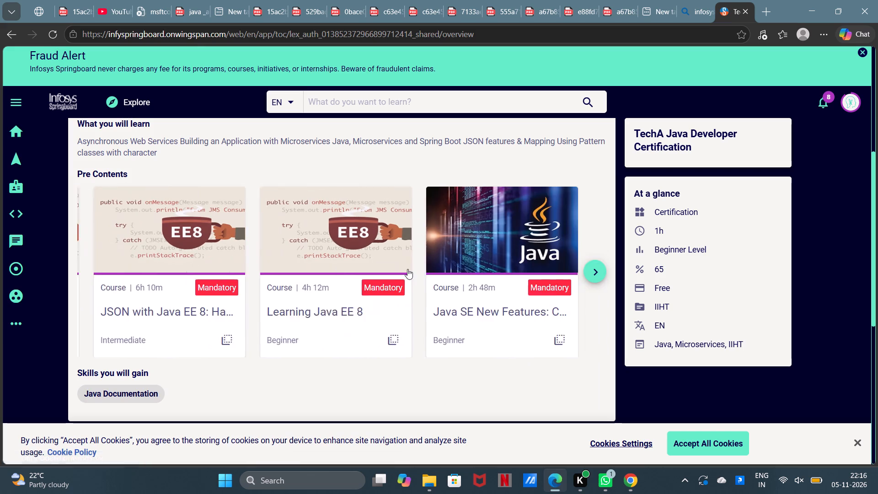
scroll(407, 269, left, 4)
scroll(407, 269, right, 6)
scroll(407, 269, left, 4)
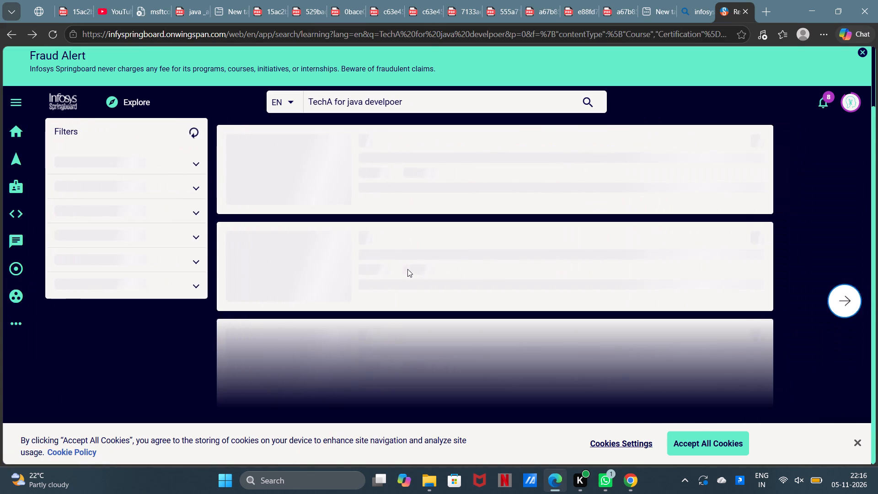
scroll(407, 269, left, 1)
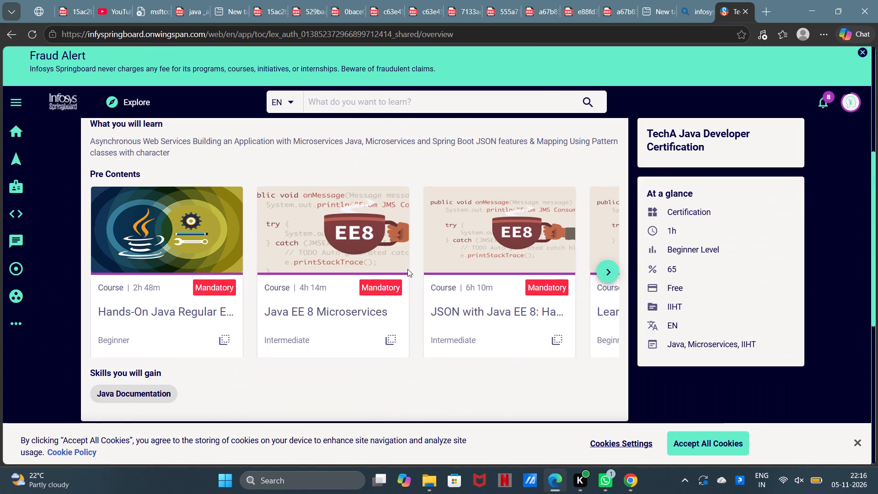
scroll(407, 269, left, 1)
scroll(407, 269, up, 4)
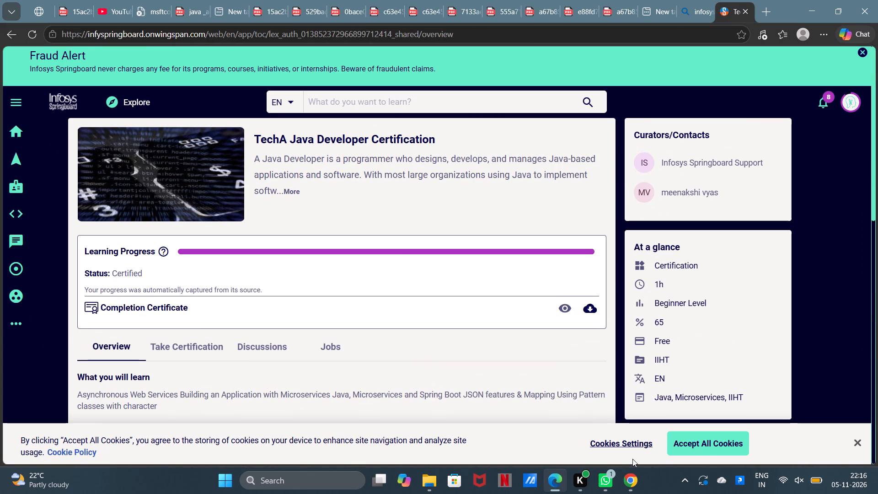
Switch to Chrome and add "TechA Java Developer Certification.pdf" from Downloads to the iLovePDF merge.
click(628, 485)
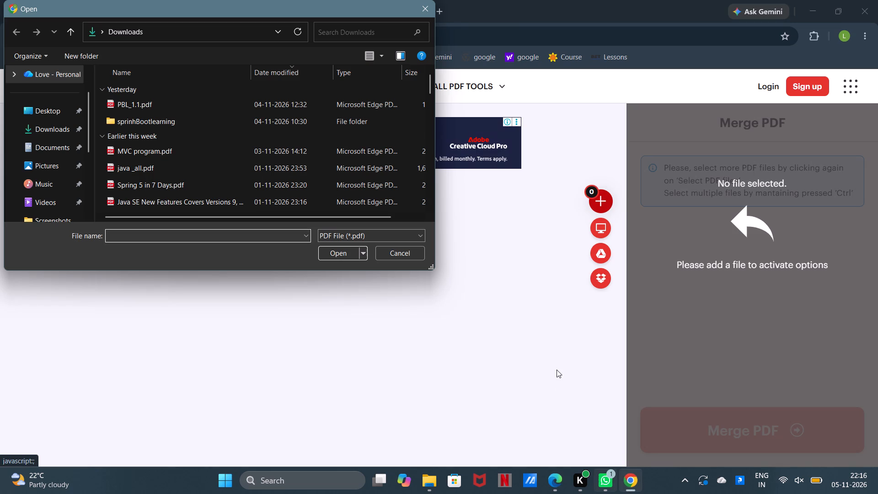
click(558, 473)
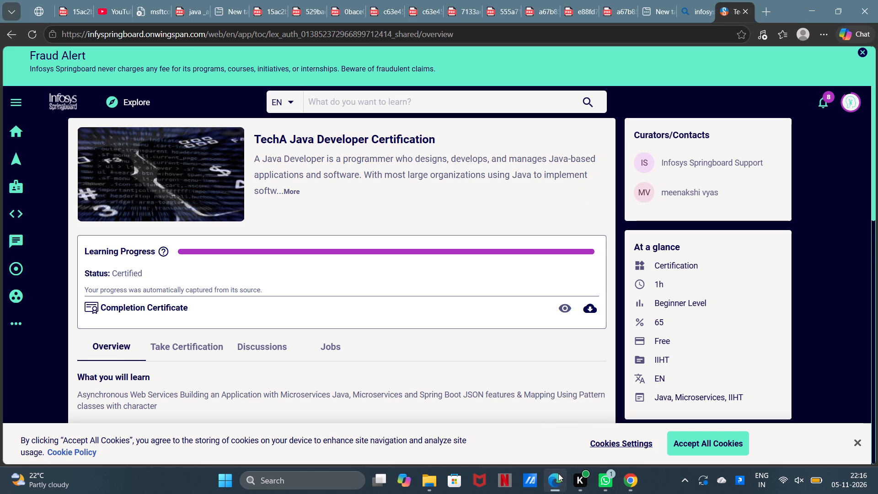
click(626, 486)
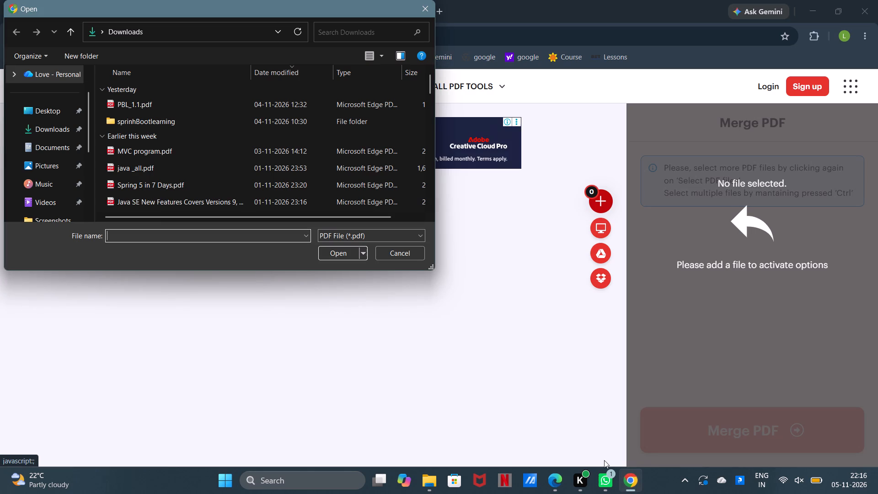
scroll(184, 177, down, 1)
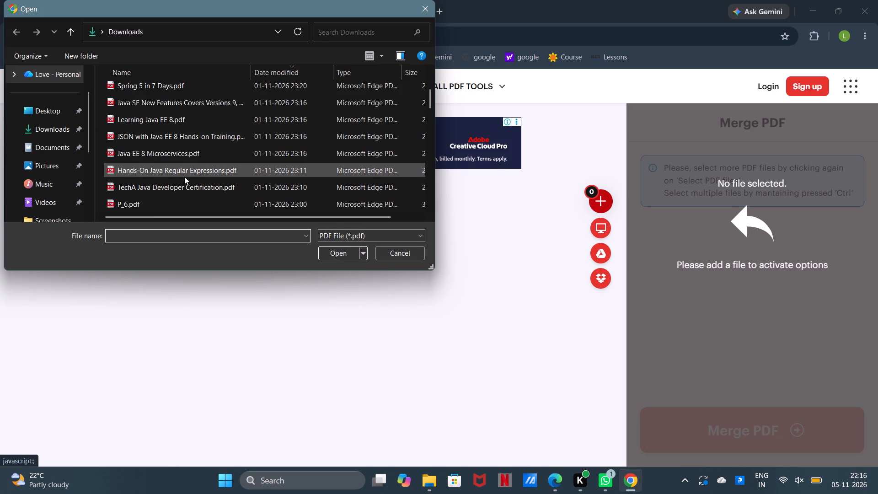
scroll(184, 177, down, 1)
click(179, 186)
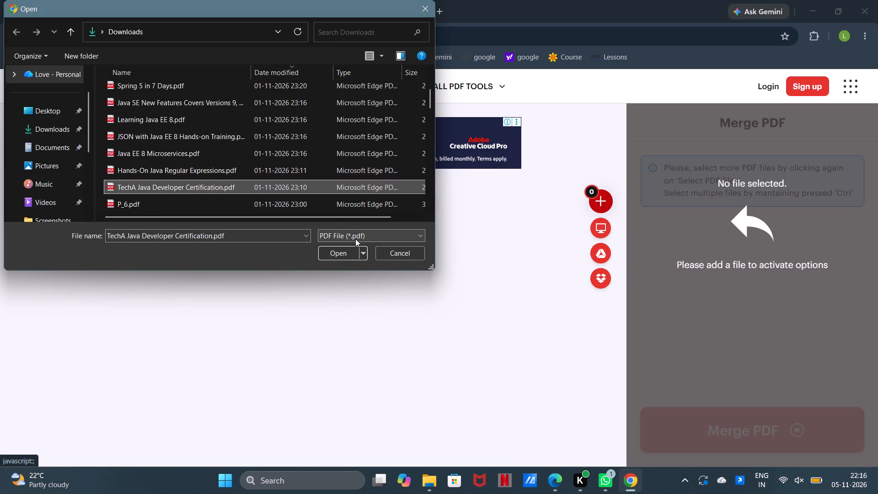
click(346, 247)
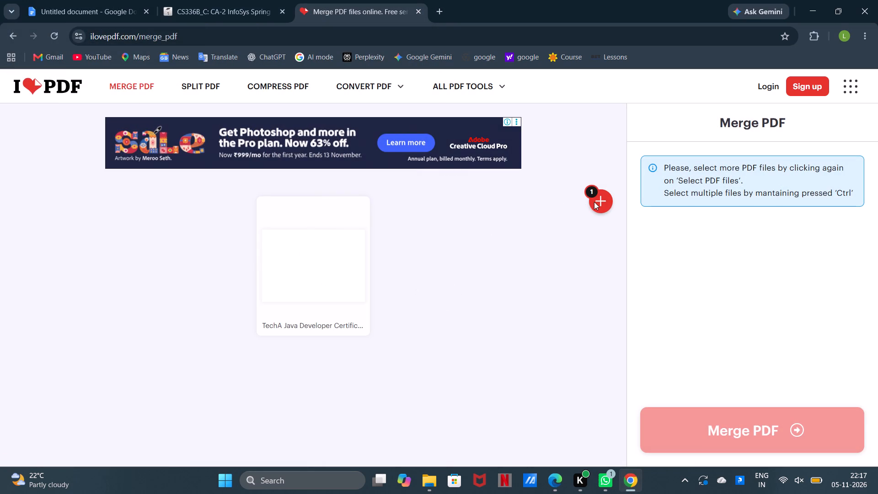
Add "Hands-On Java Regular Expressions.pdf" from Downloads as the second file in the merge.
click(594, 202)
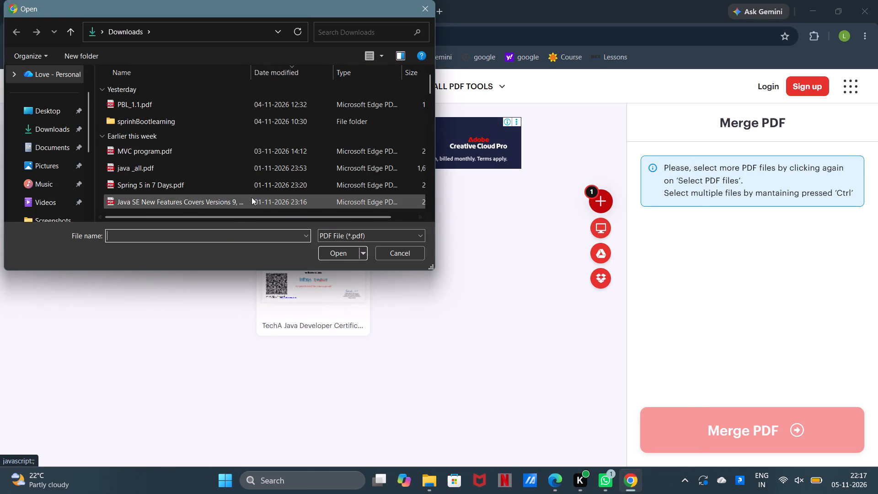
scroll(252, 197, down, 1)
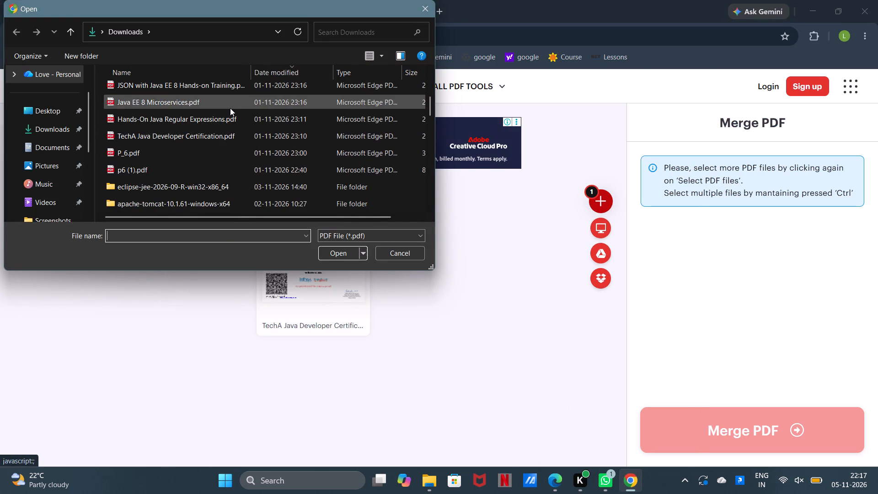
click(229, 116)
click(342, 252)
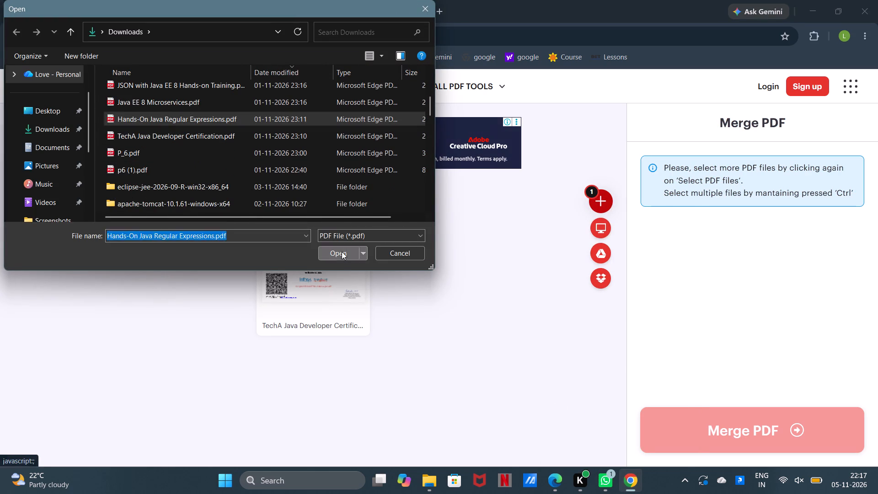
Add "Java EE 8 Microservices.pdf" from Downloads as the third file in the merge.
click(600, 199)
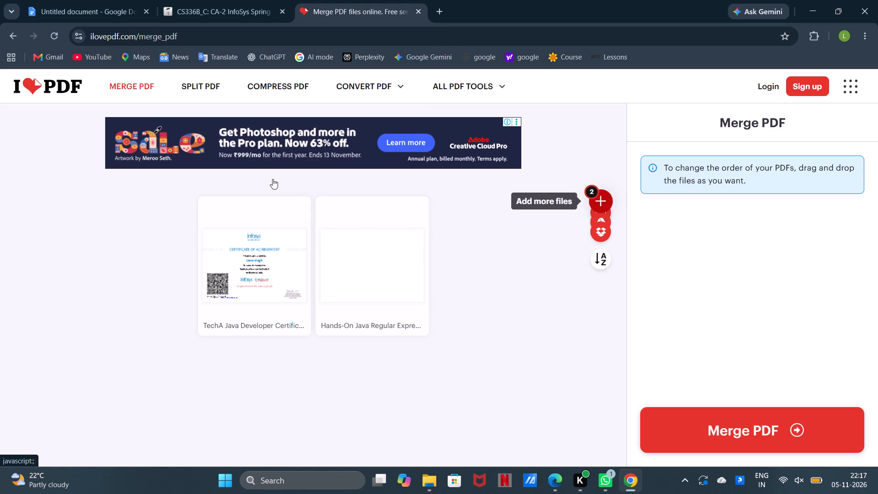
drag(601, 203, 278, 164)
scroll(274, 166, down, 1)
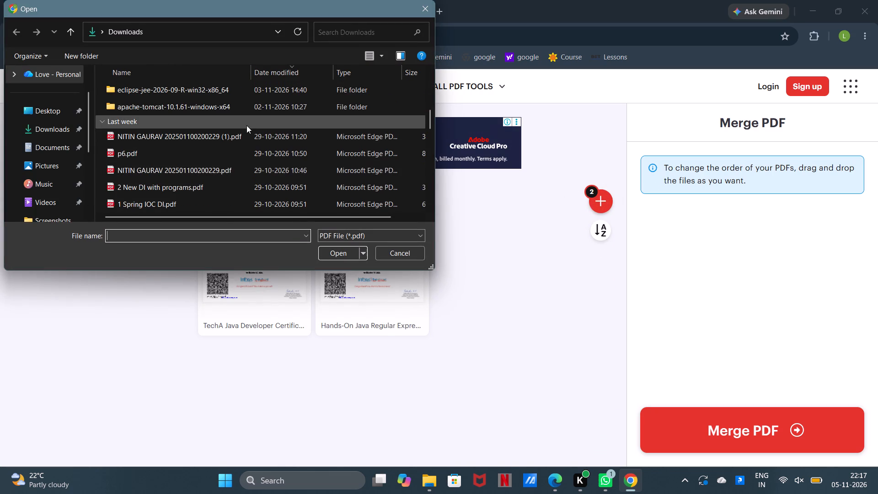
scroll(246, 125, up, 1)
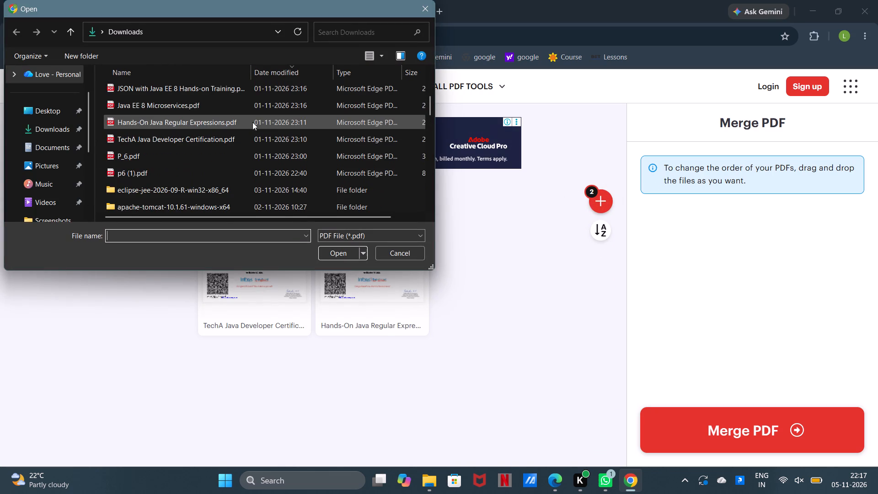
click(256, 108)
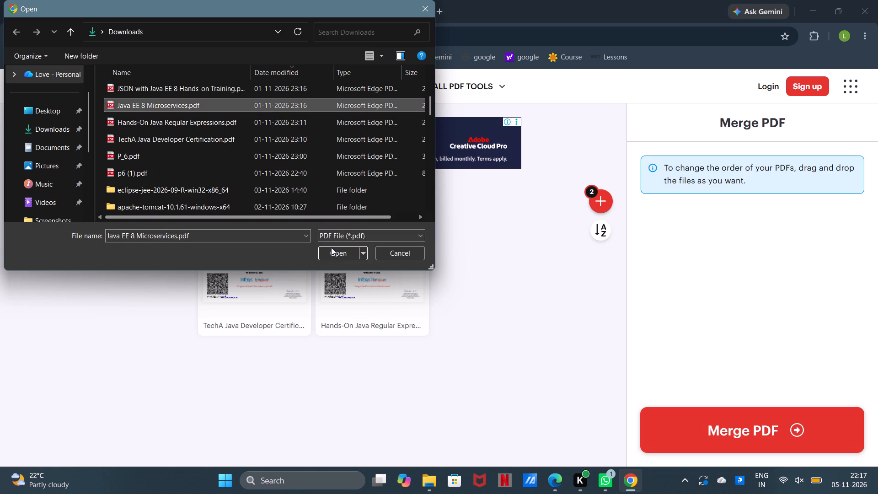
click(337, 254)
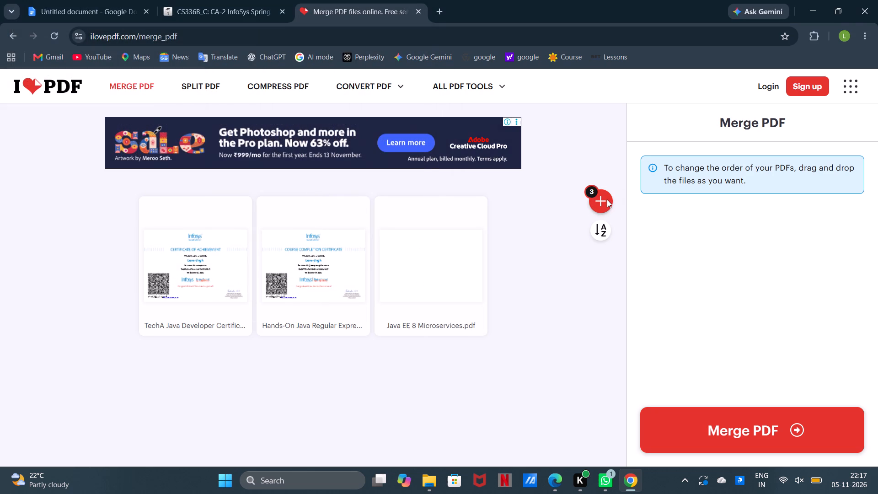
Add "JSON with Java EE 8 Hands-on Training.pdf" from Downloads as the fourth file in the merge.
click(607, 199)
click(604, 200)
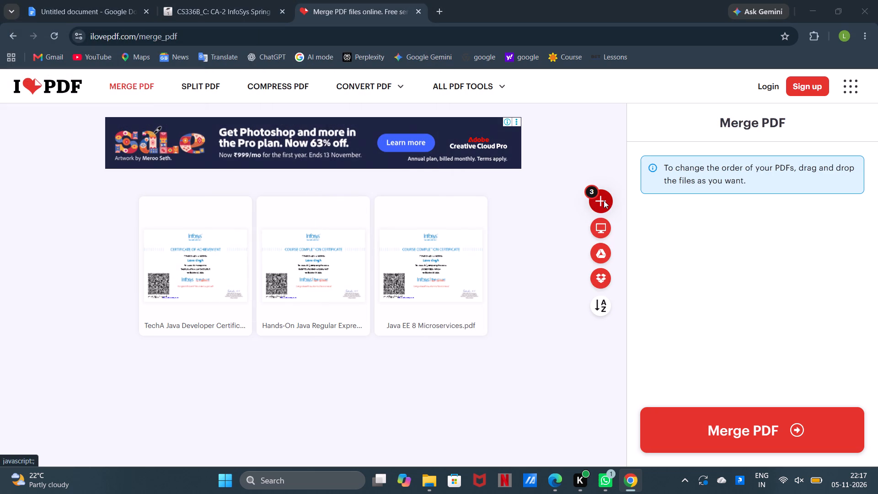
scroll(217, 161, down, 1)
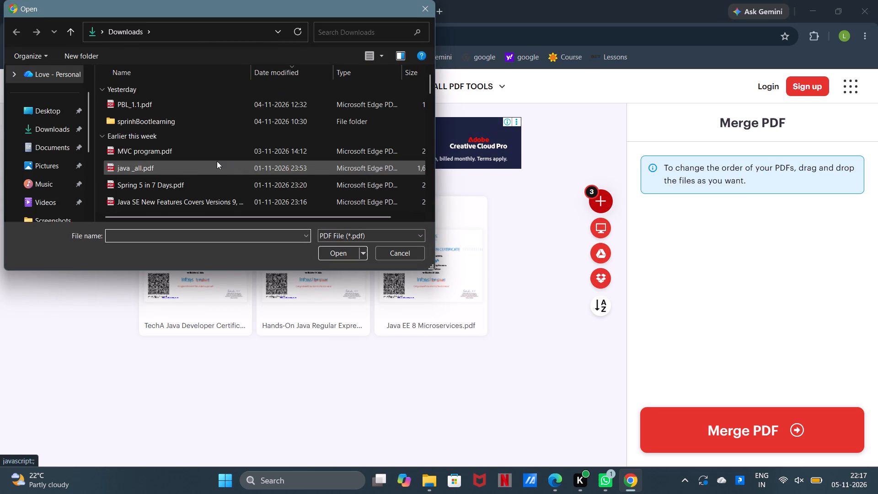
scroll(217, 161, down, 1)
scroll(201, 198, down, 1)
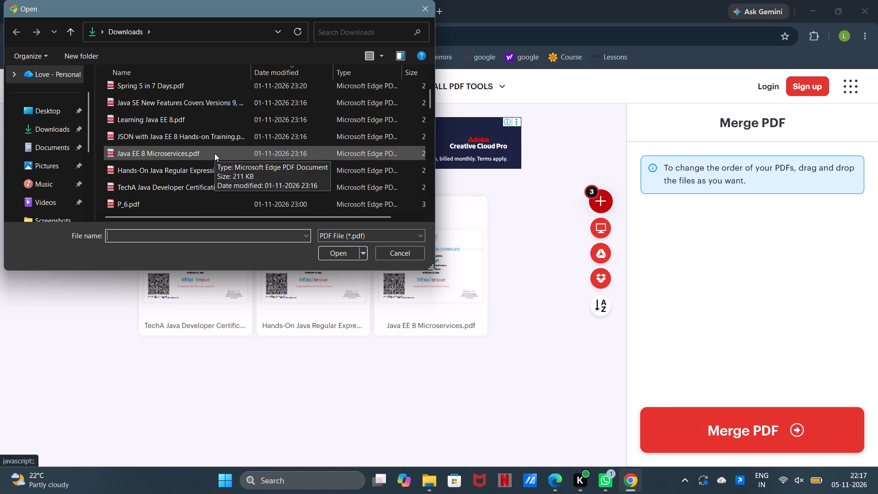
click(204, 137)
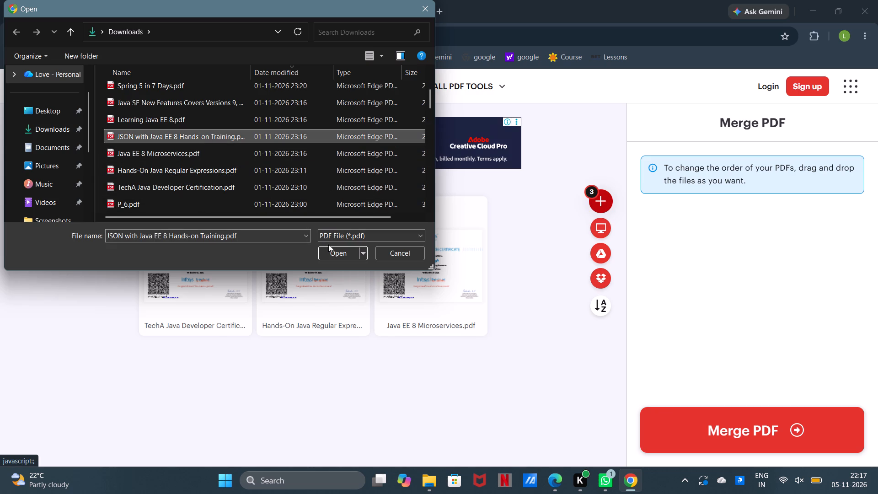
click(332, 248)
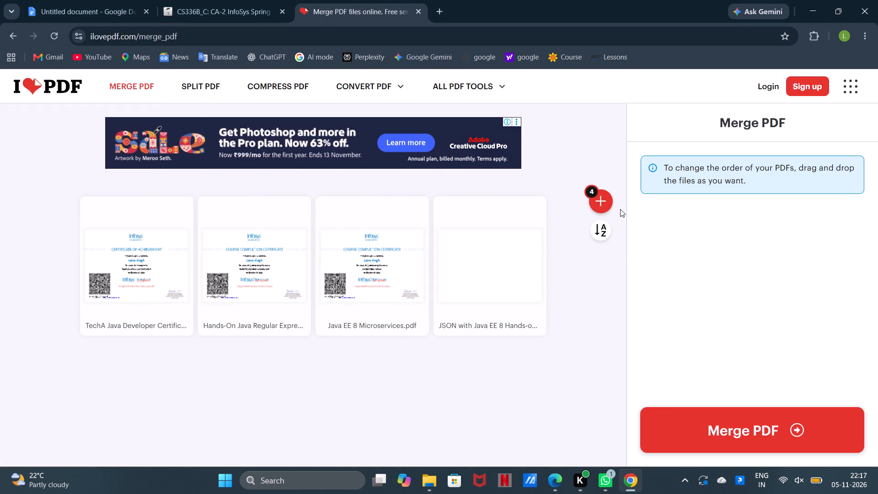
Add "Learning Java EE 8.pdf" from Downloads as the fifth file in the merge.
click(606, 204)
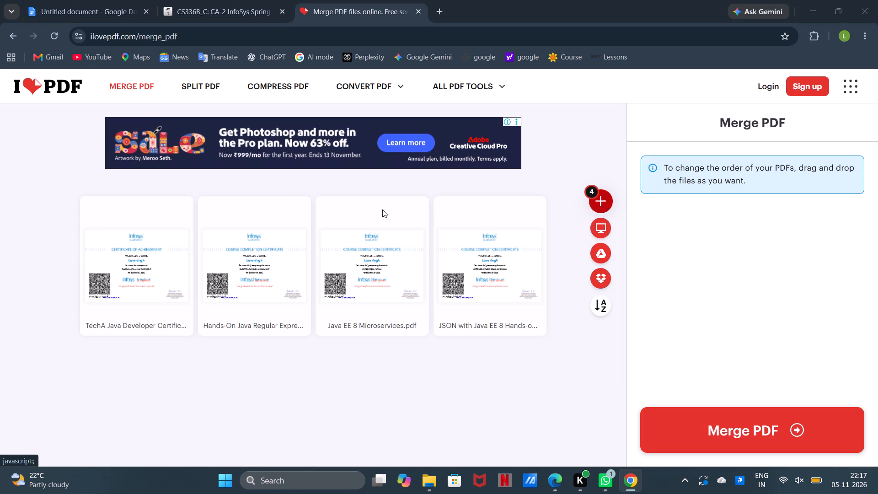
scroll(210, 176, down, 1)
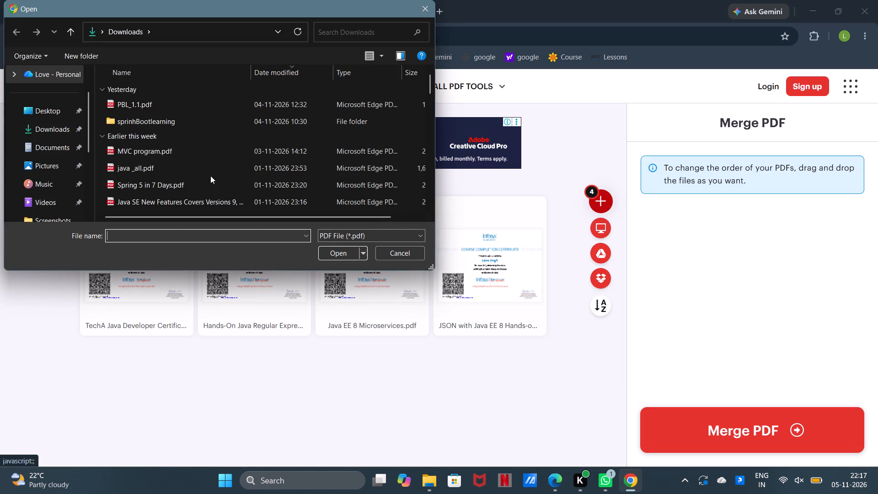
scroll(210, 176, down, 2)
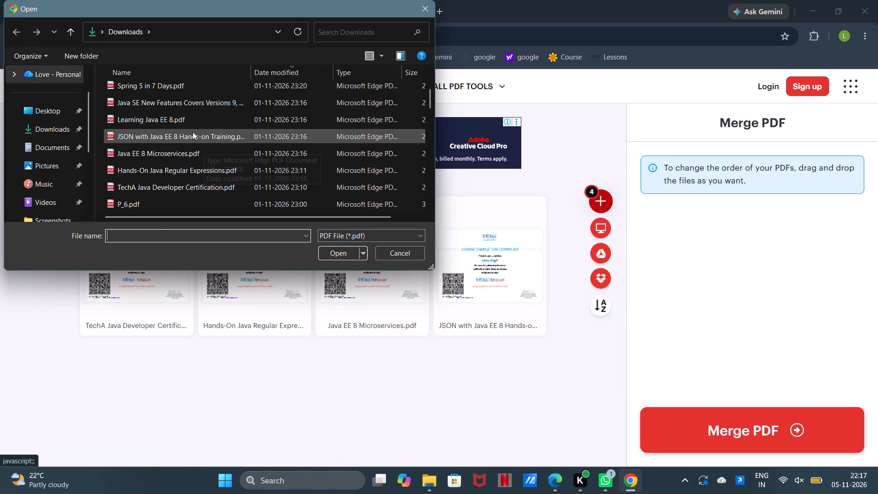
click(176, 123)
click(332, 252)
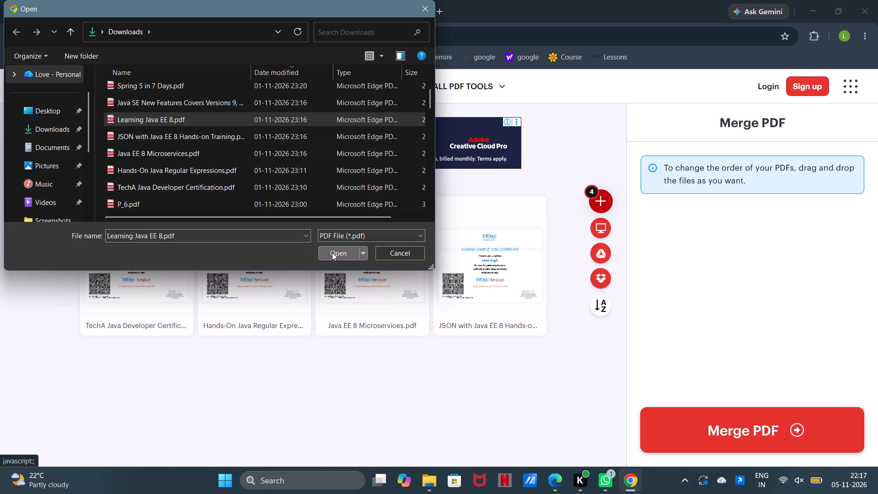
Add "Java SE New Features Covers Versions 9, 10, 11, and 12.pdf" from Downloads as the sixth file in the merge.
click(599, 205)
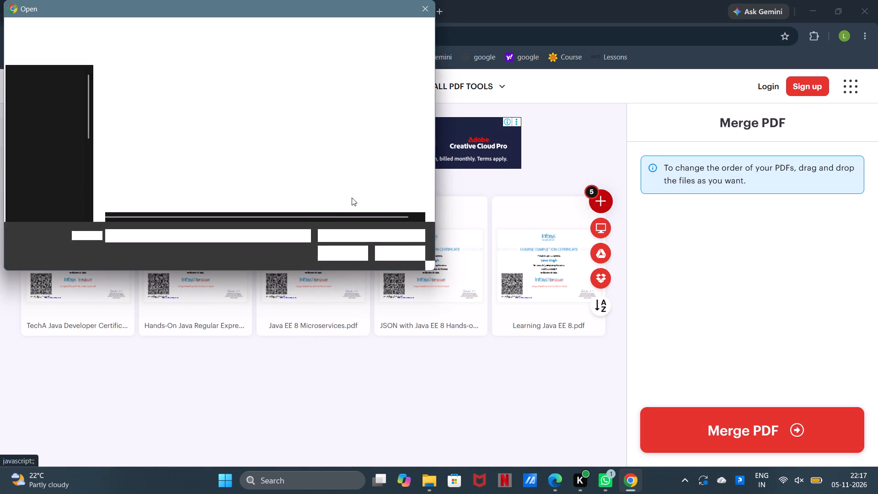
scroll(207, 176, down, 1)
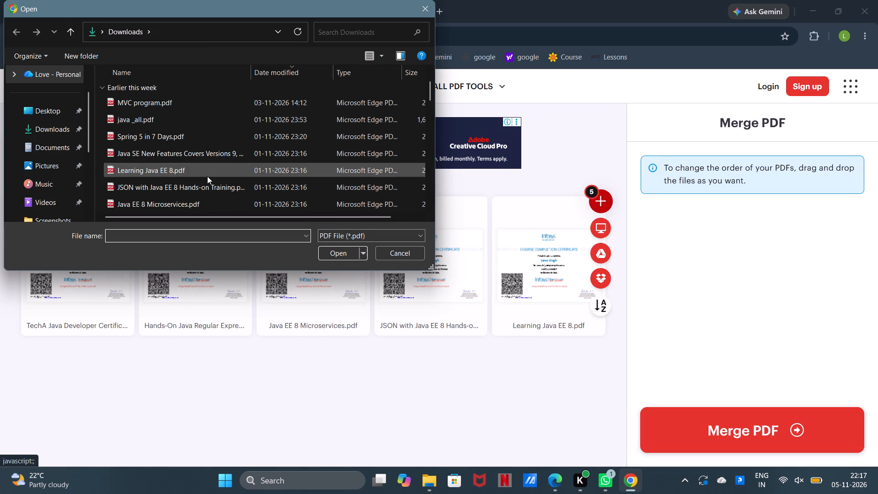
click(193, 158)
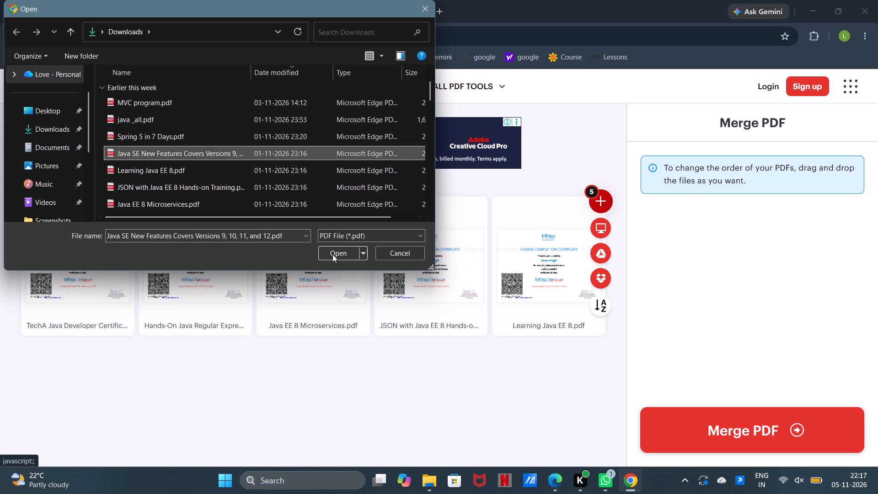
click(347, 255)
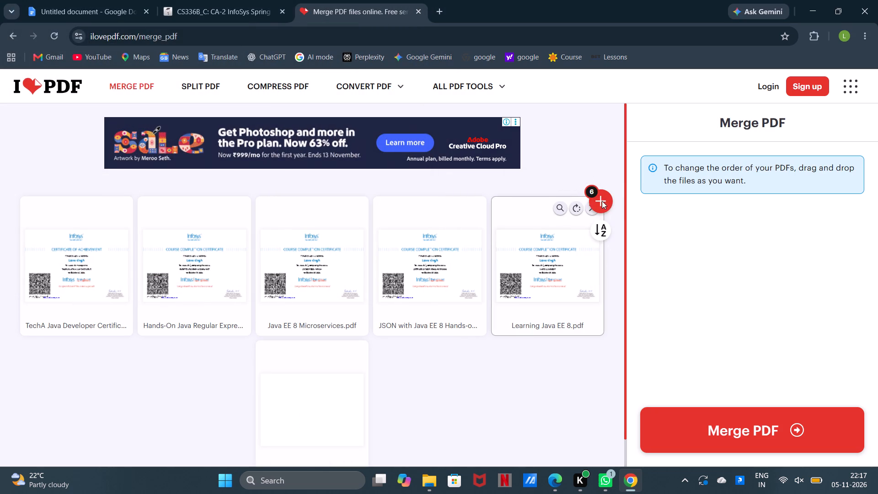
Add "Java Spring Training Courses Learn Spring online Courses.pdf" from Downloads as the seventh file in the merge.
click(606, 201)
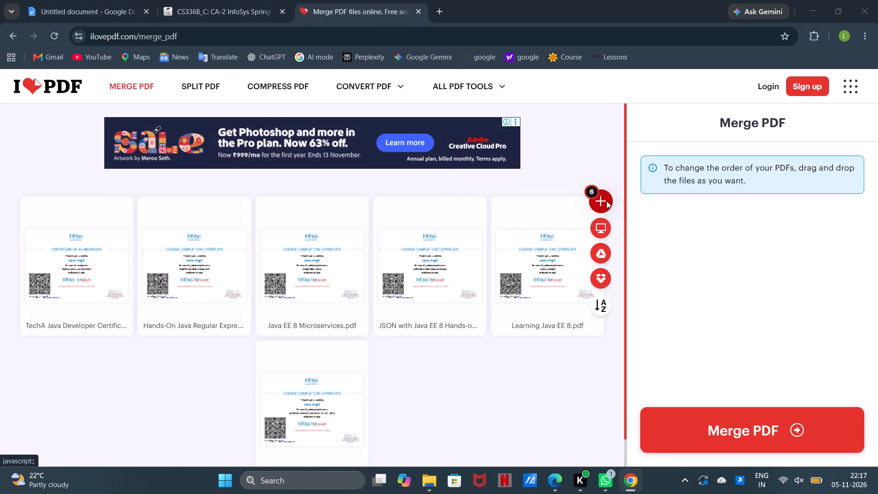
scroll(241, 181, down, 2)
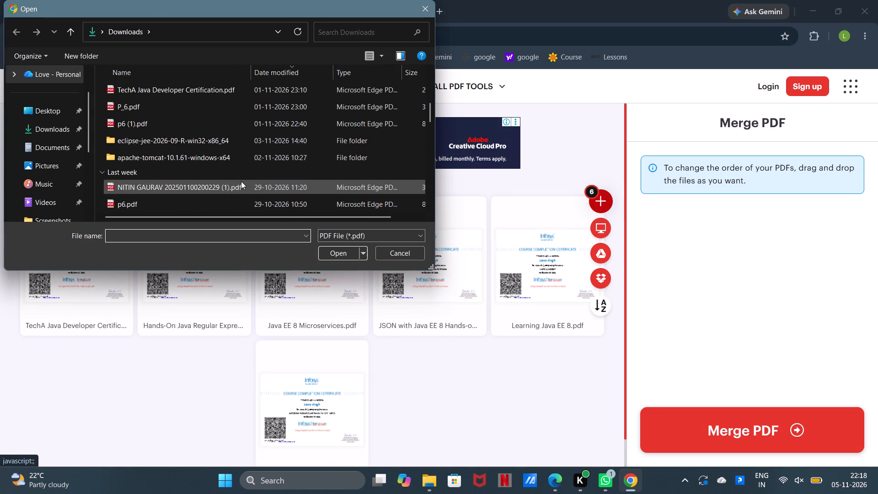
scroll(241, 181, down, 1)
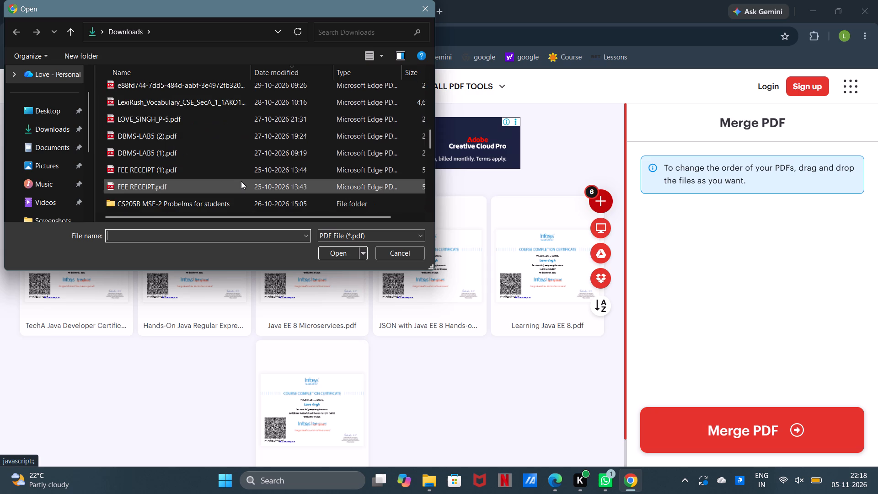
scroll(241, 181, down, 1)
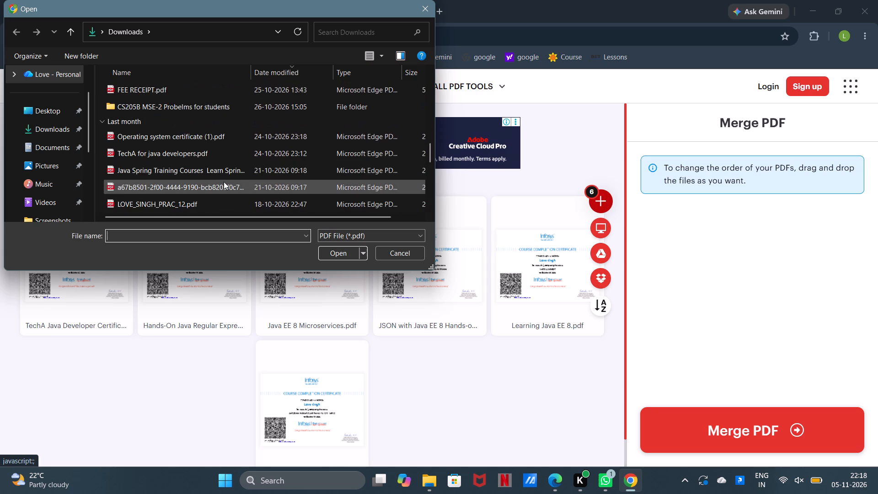
scroll(224, 182, down, 2)
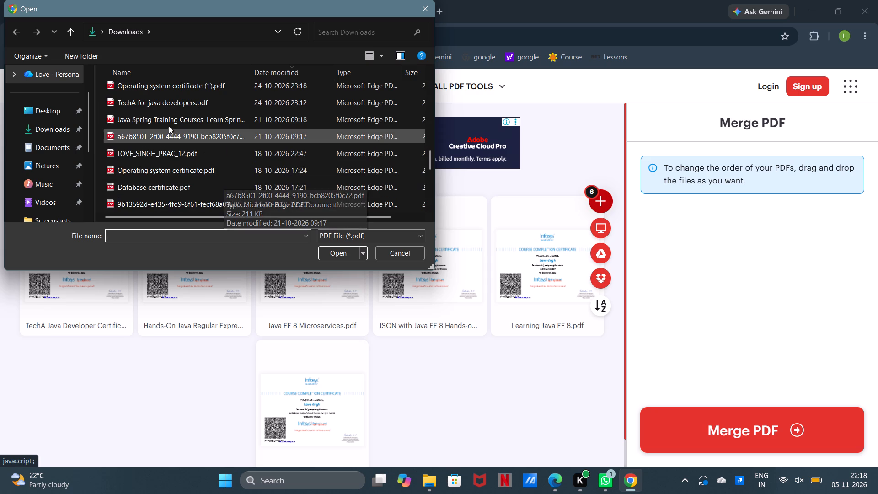
click(169, 121)
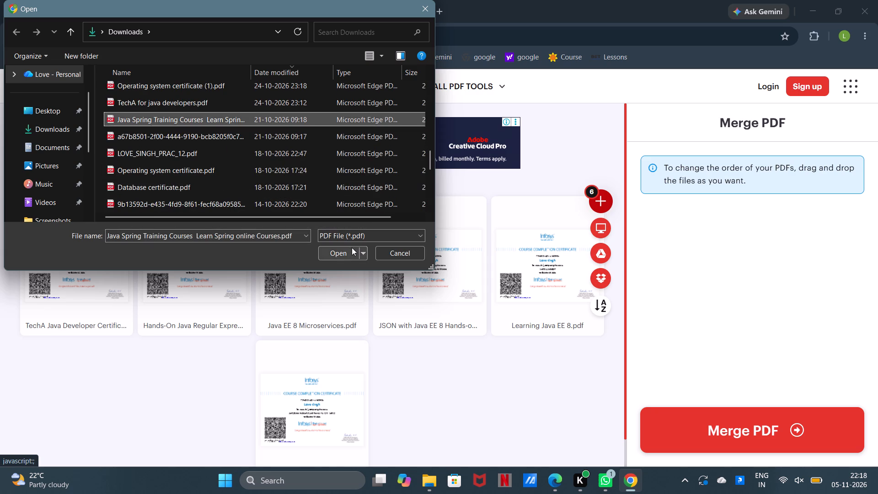
click(350, 248)
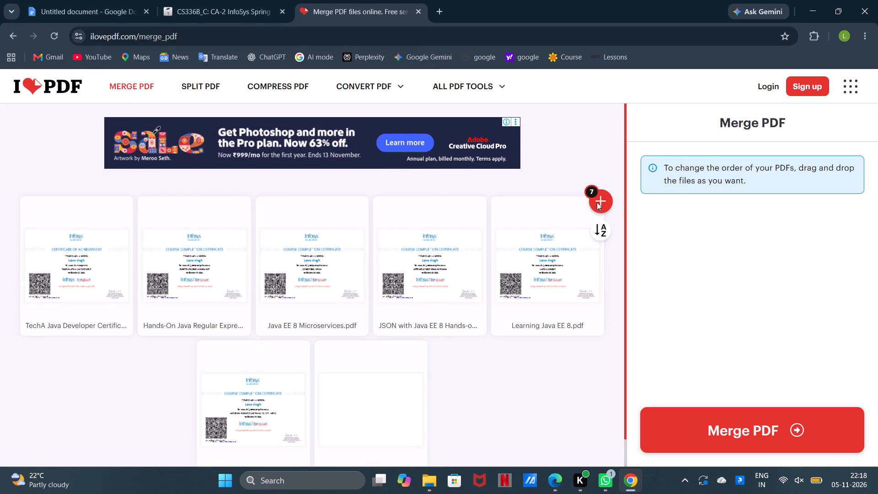
Add "Spring 5 in 7 Days.pdf" from Downloads as the eighth file in the merge.
click(597, 202)
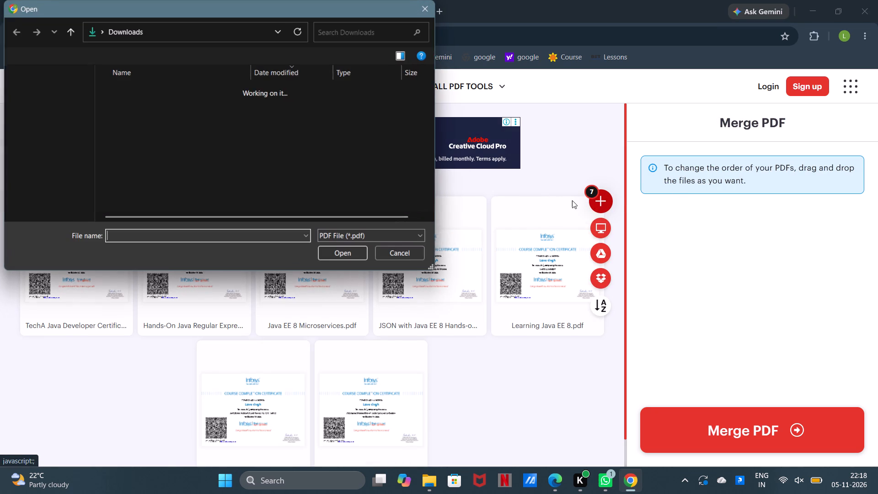
click(232, 186)
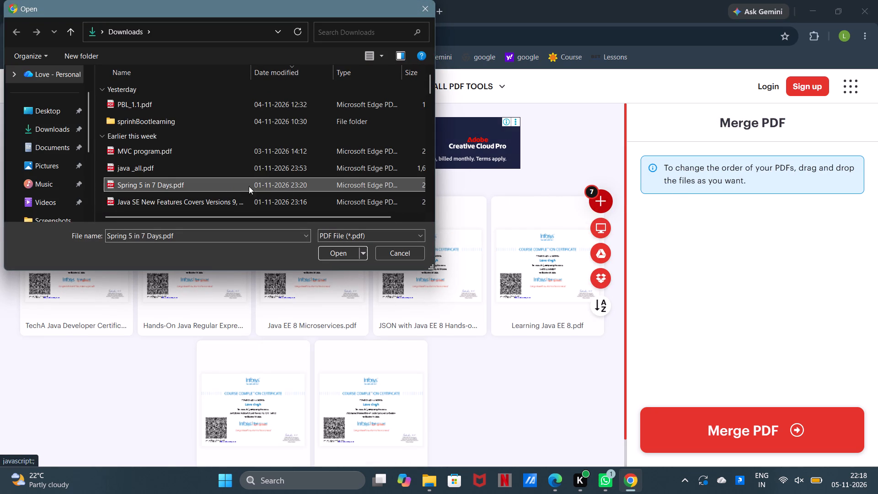
click(336, 248)
scroll(539, 346, down, 1)
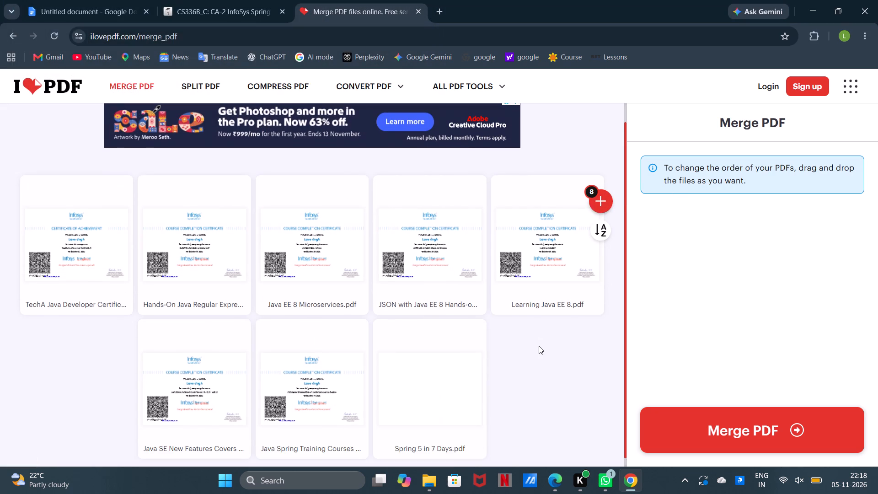
click(725, 430)
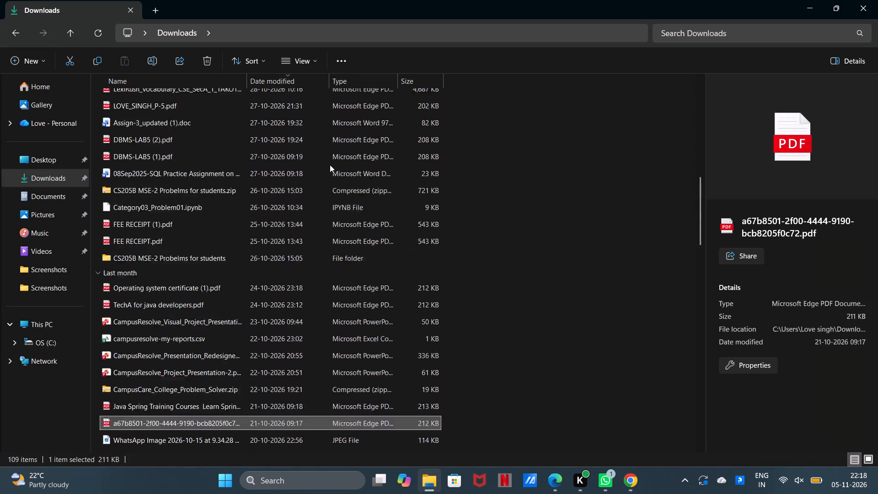
scroll(330, 165, up, 9)
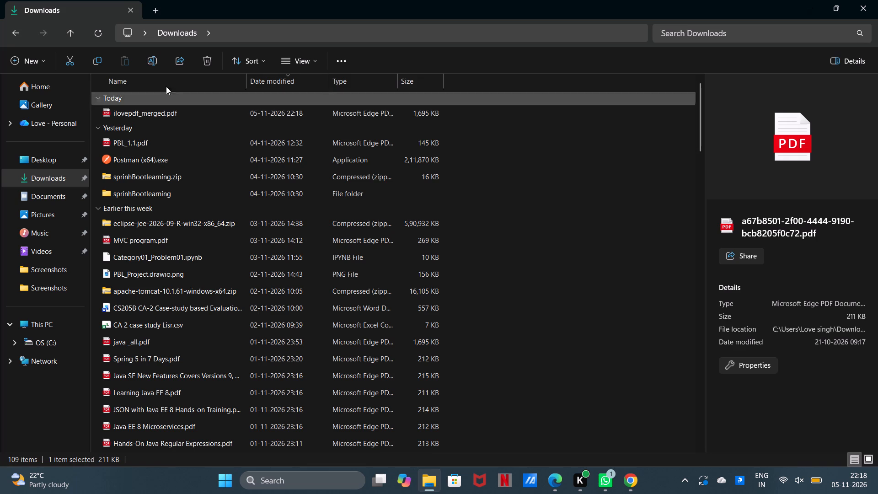
click(166, 110)
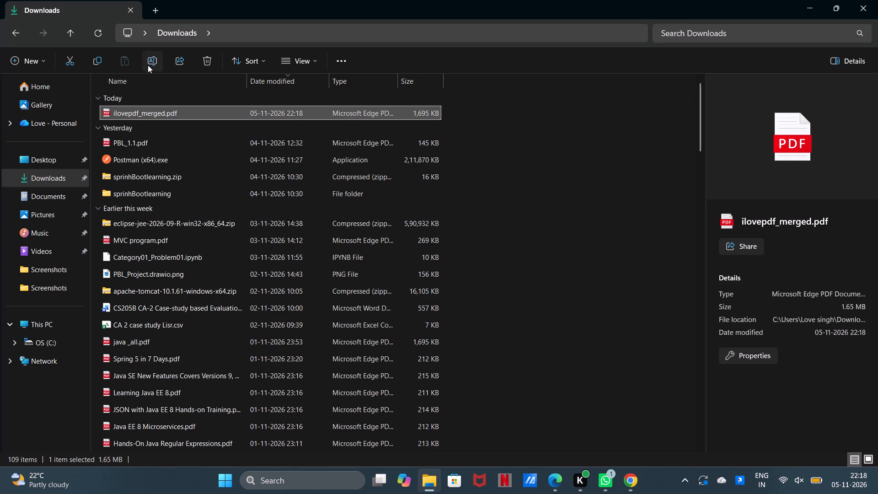
click(148, 65)
key(BackSpace)
text(Gfi)
key(BackSpace)
key(BackSpace)
key(BackSpace)
key(BackSpace)
text(FINL)
key(shift+BackSpace)
text(AL)
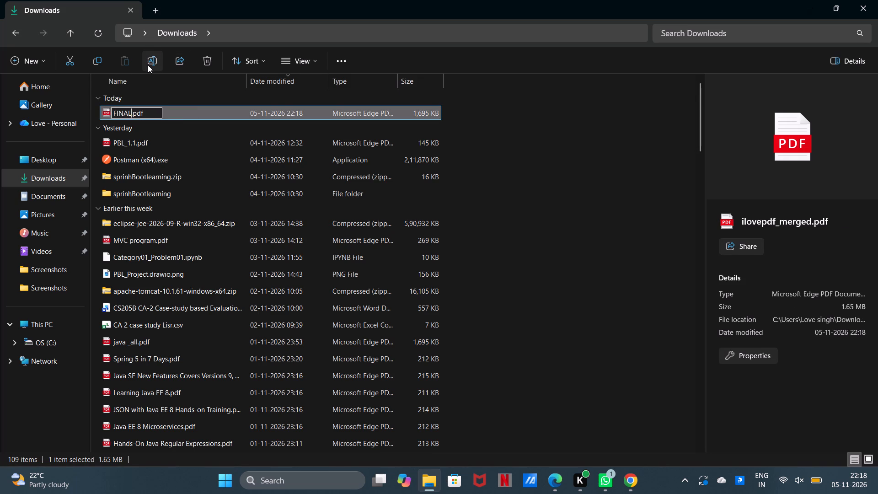
text(_MEG)
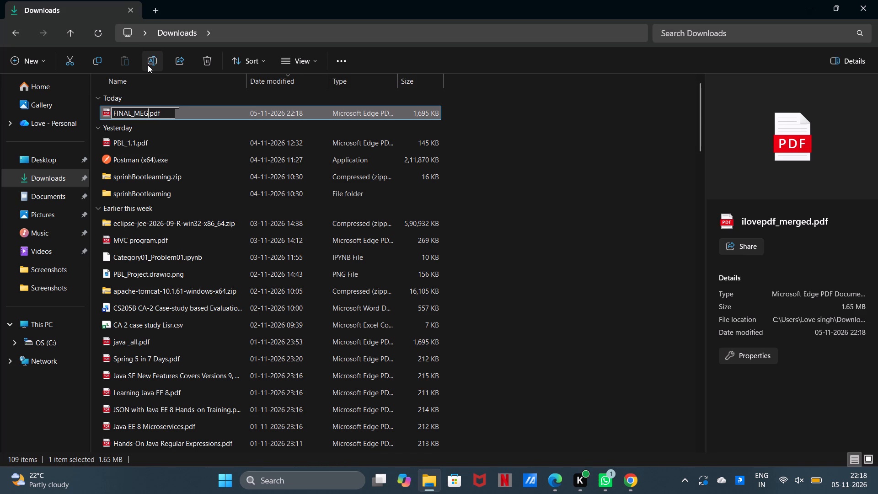
key(shift+BackSpace)
text(RGE)
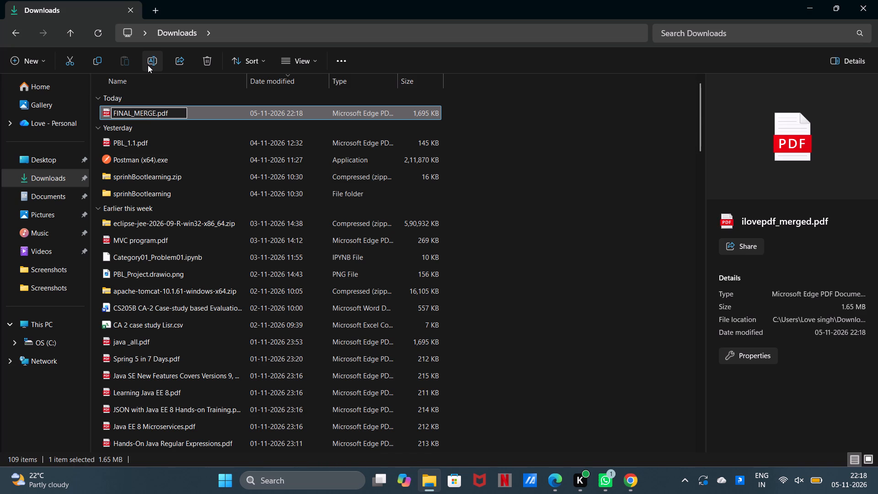
key(Return)
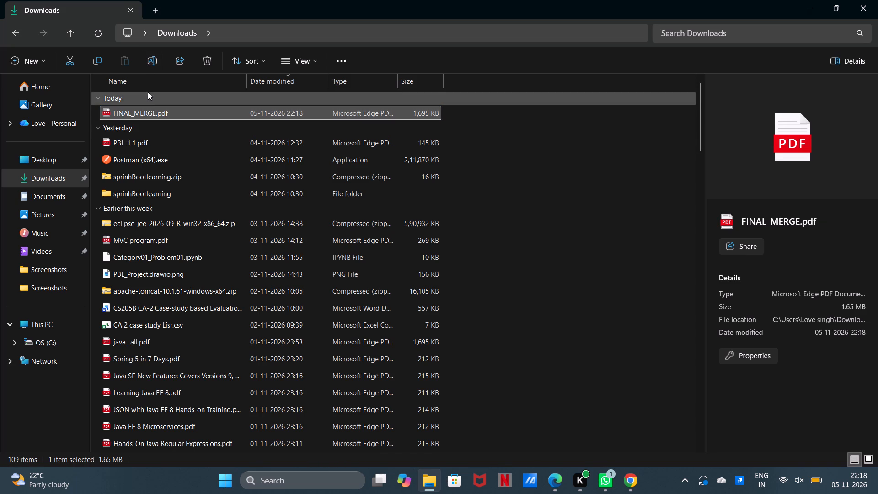
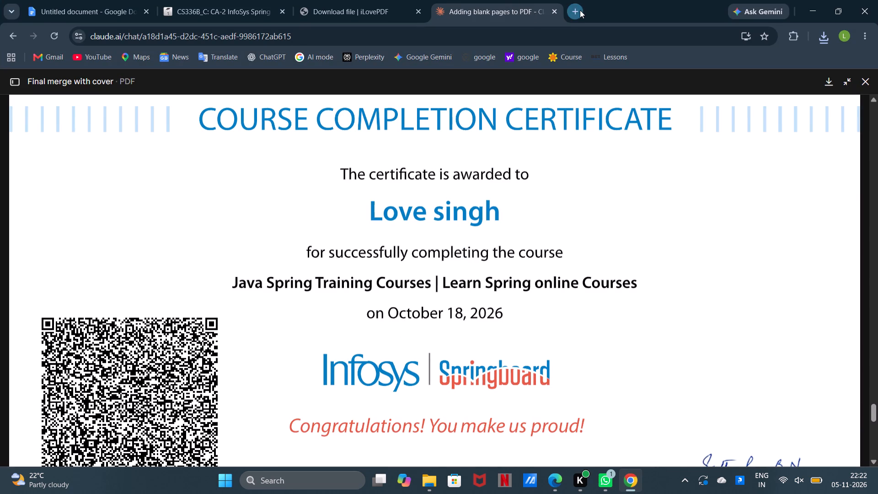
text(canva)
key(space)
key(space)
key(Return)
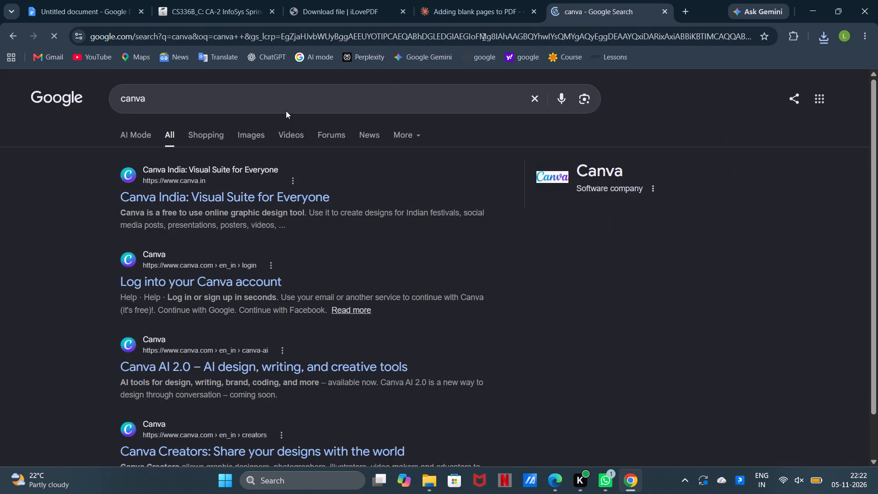
click(166, 198)
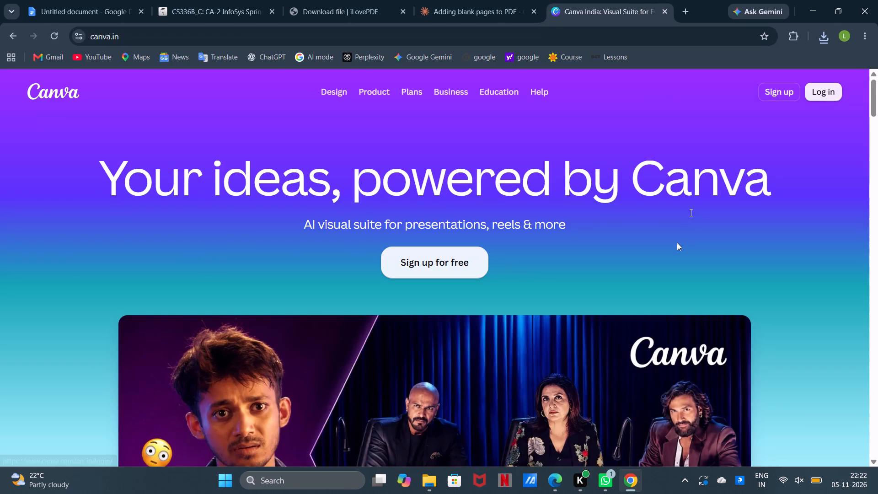
scroll(677, 242, down, 1)
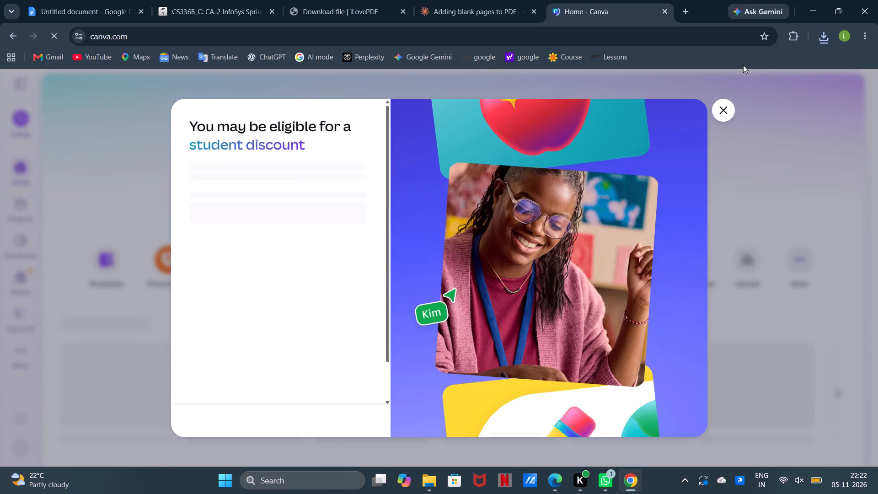
click(725, 108)
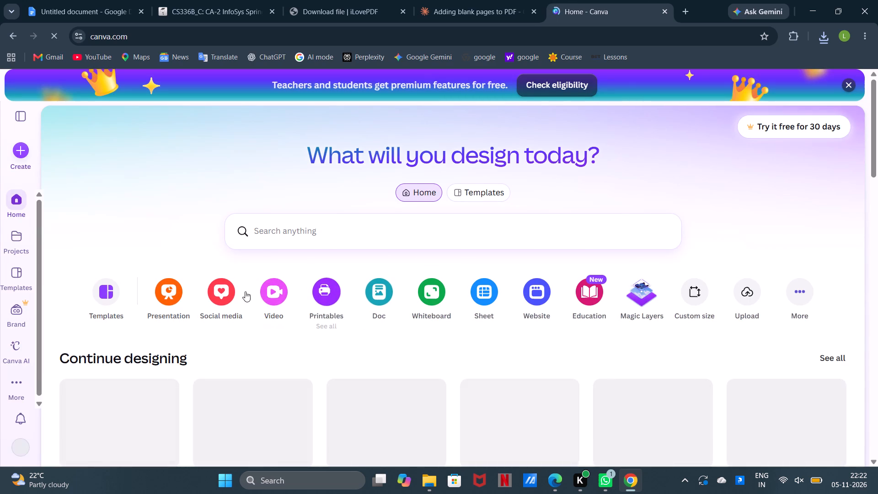
Create a blank Canva presentation and upload FINAL_MERGE_with_cover.pdf from Downloads to it.
click(163, 293)
click(163, 293)
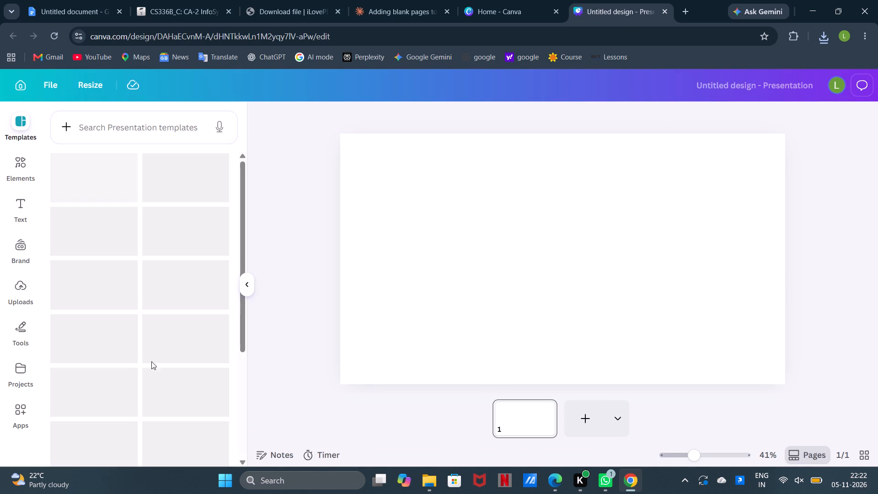
click(22, 302)
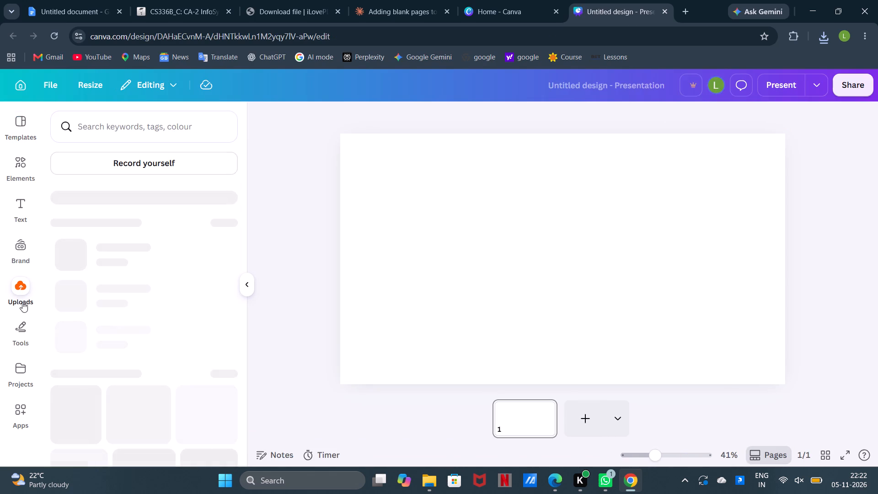
click(165, 156)
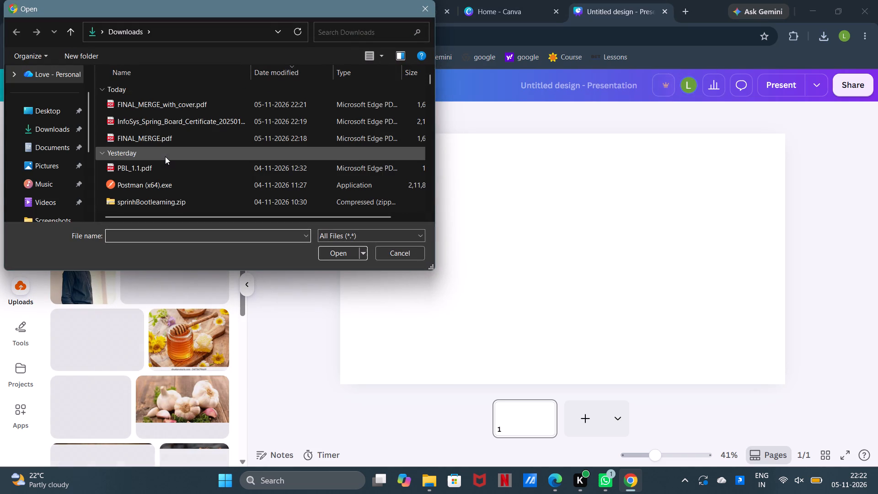
click(184, 107)
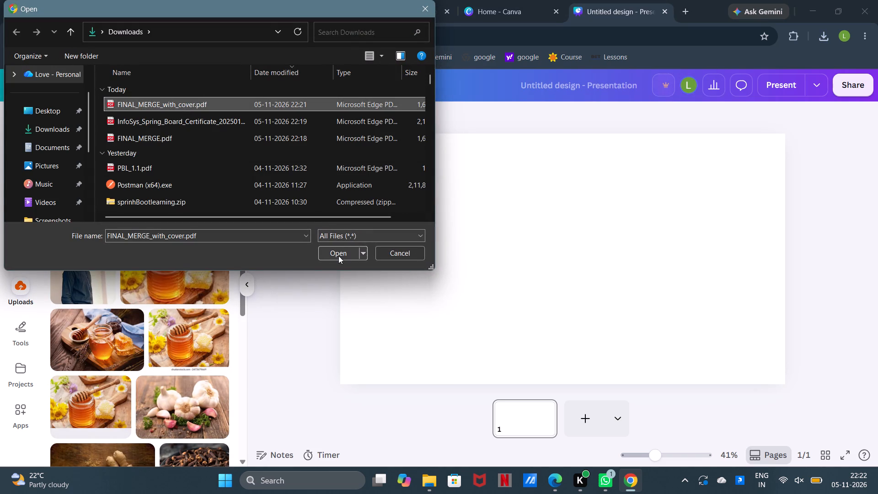
click(338, 256)
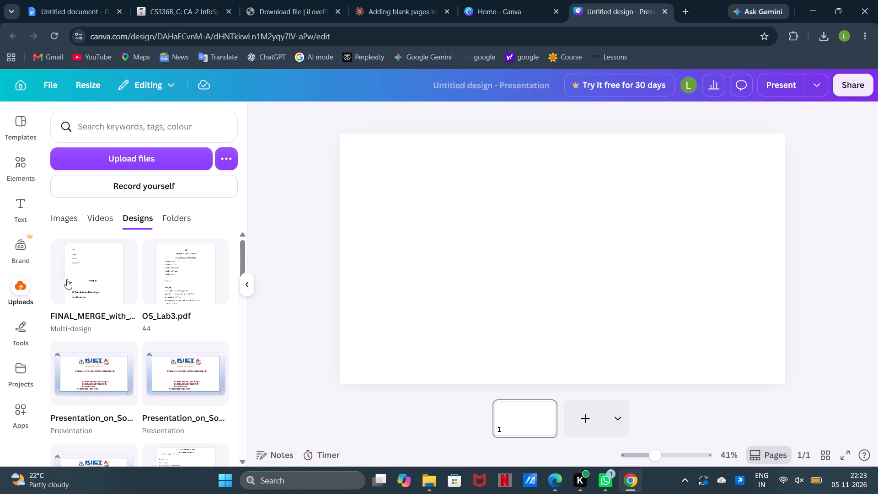
Apply all 10 pages of the uploaded FINAL_MERGE_with_cover.pdf to the blank design.
double_click(91, 297)
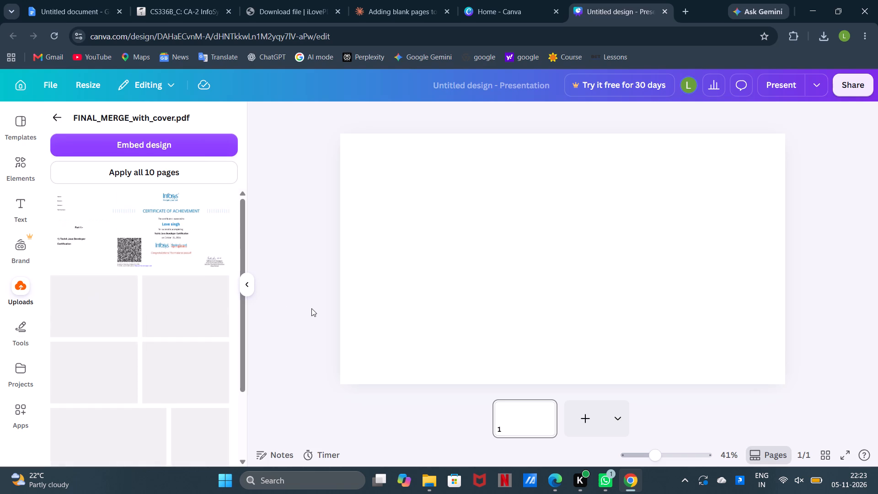
click(182, 180)
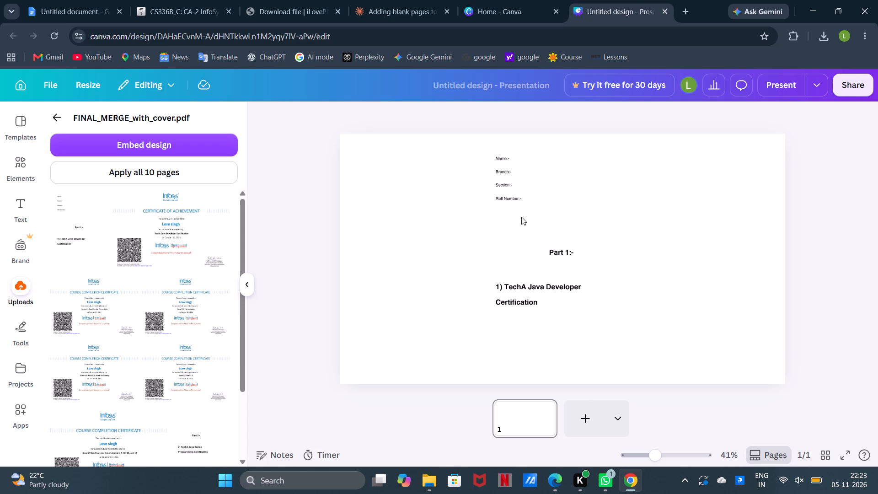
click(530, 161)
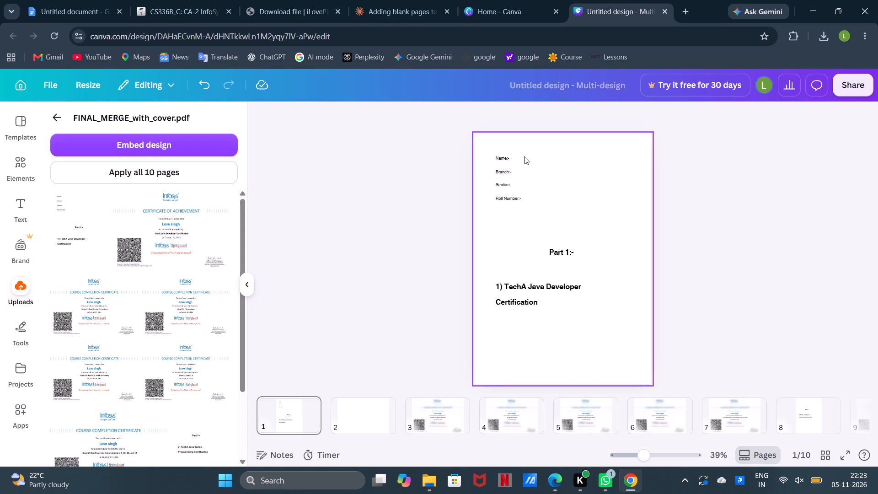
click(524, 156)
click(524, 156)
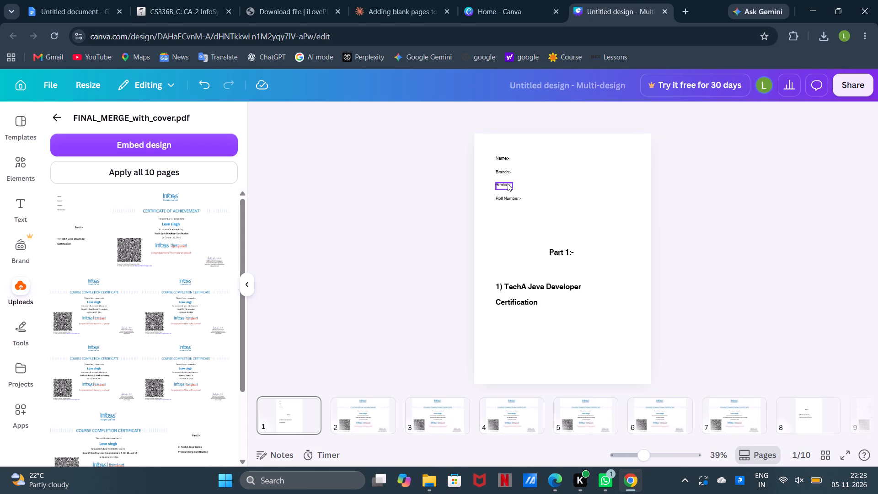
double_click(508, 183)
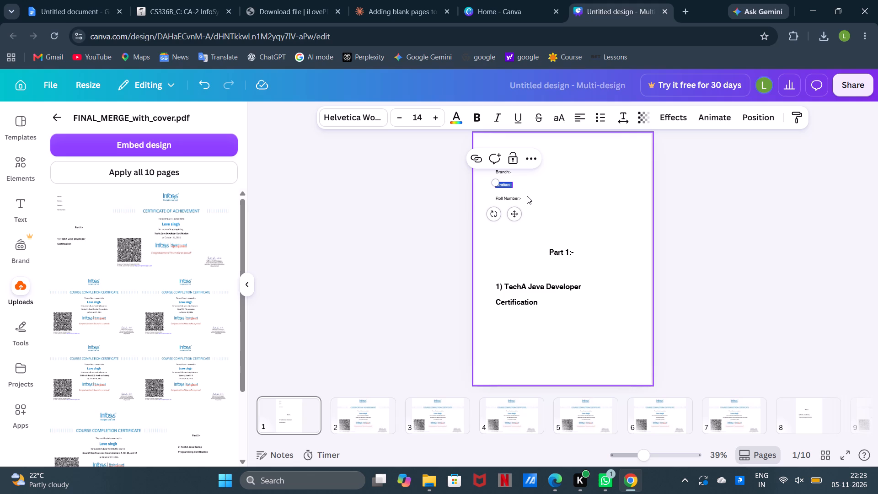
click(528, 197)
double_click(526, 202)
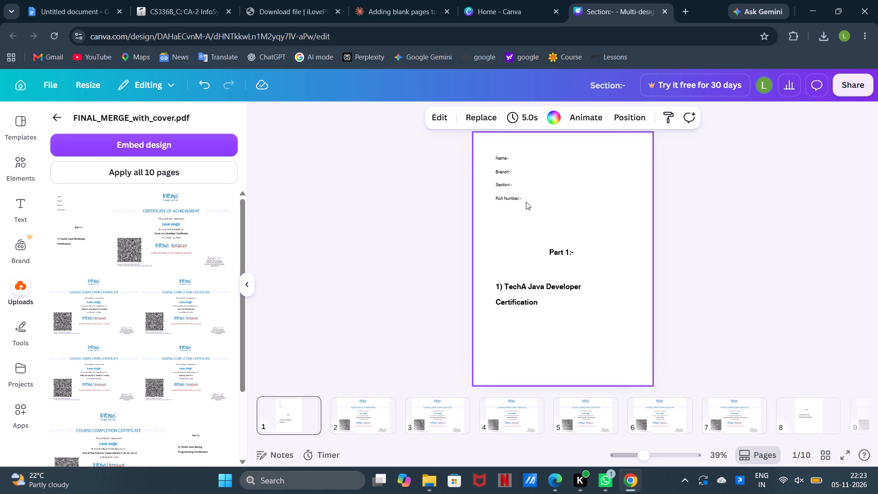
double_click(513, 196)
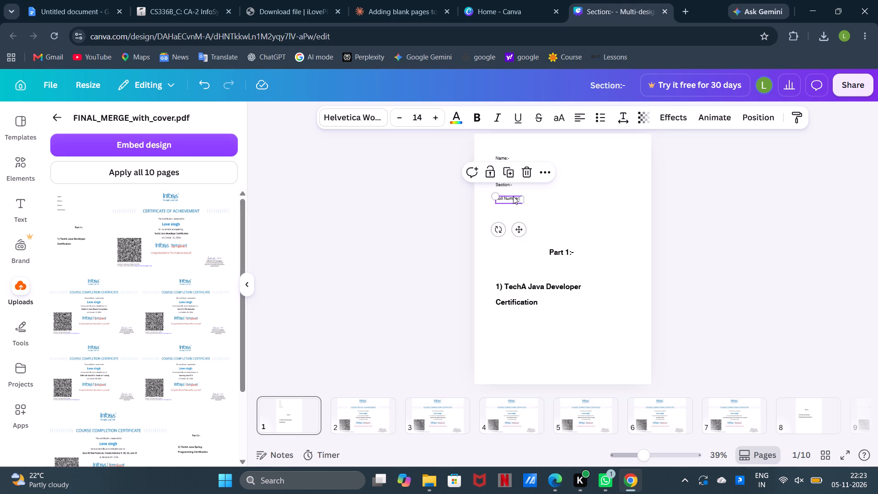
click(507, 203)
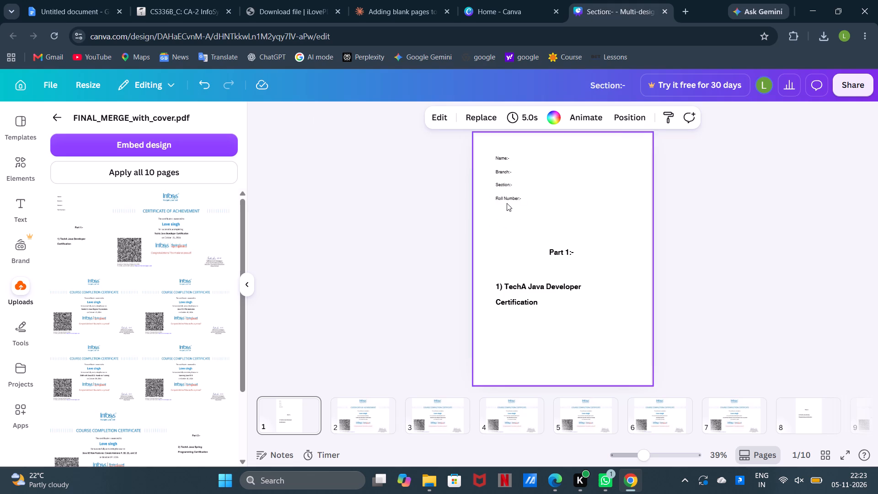
Delete the Roll Number, Section and Branch text boxes from the cover page.
click(516, 194)
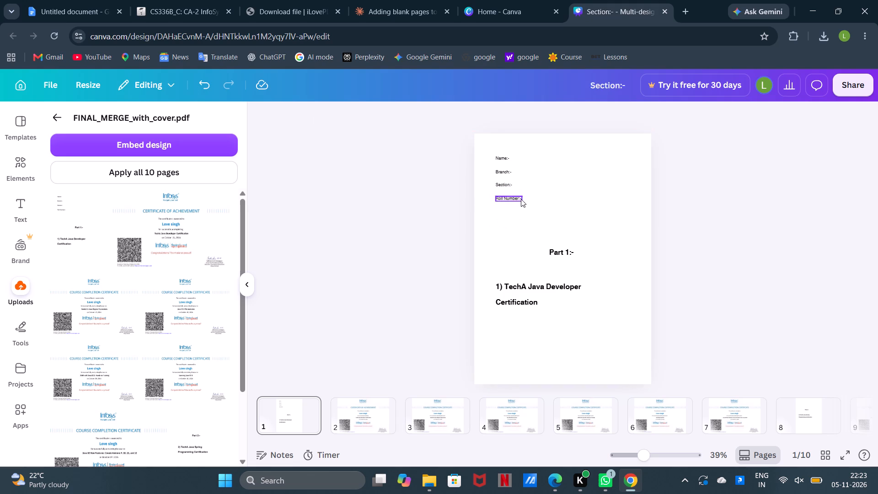
click(515, 198)
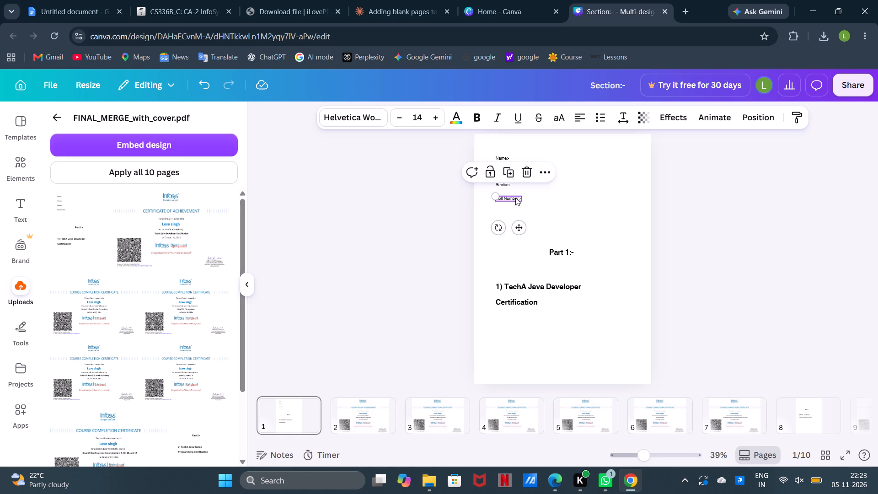
click(530, 173)
click(505, 186)
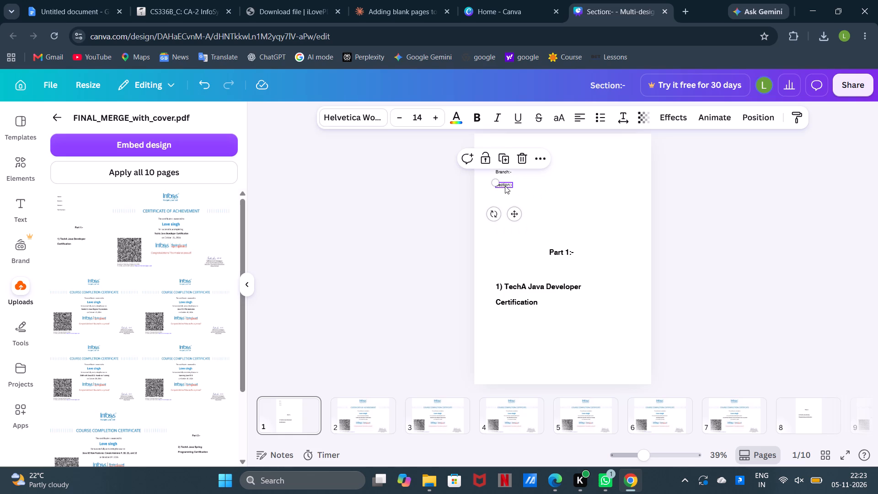
click(525, 161)
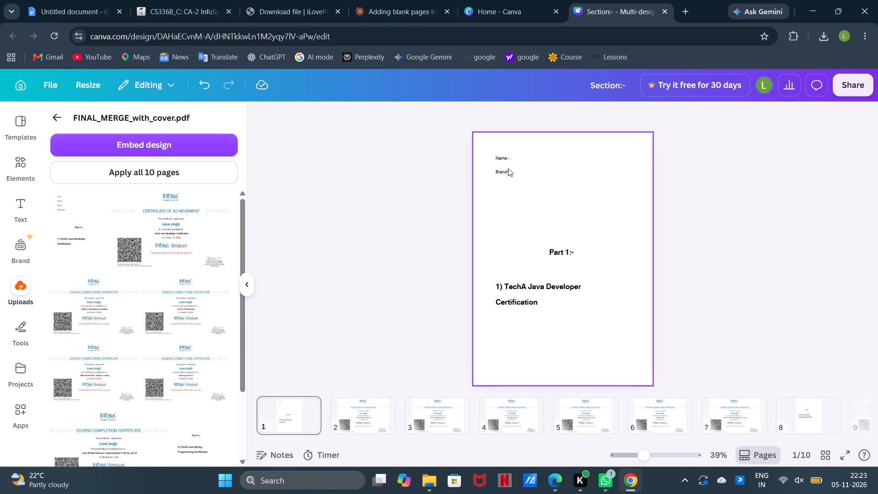
click(508, 168)
click(507, 169)
click(522, 145)
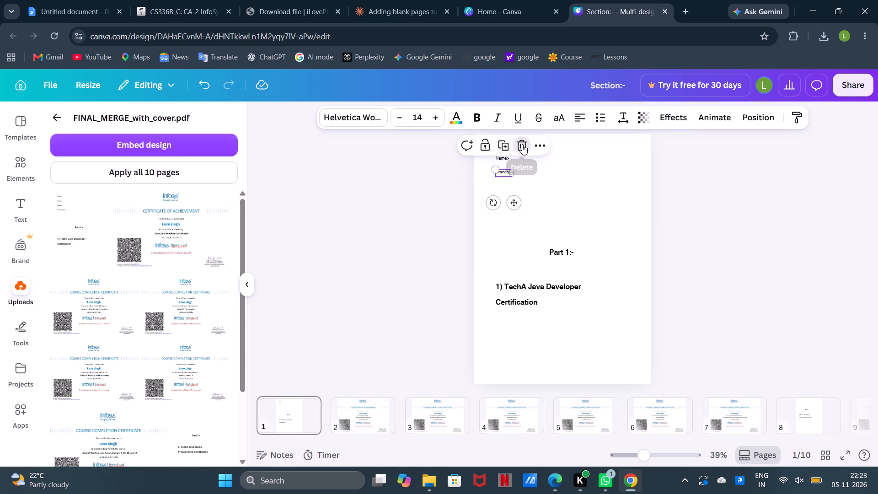
Widen the cover page's Name text box so it spans most of the page width.
click(526, 159)
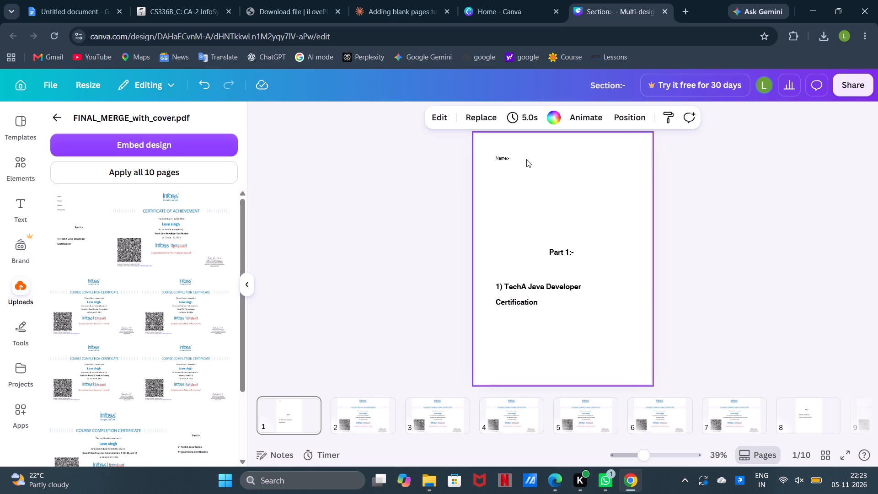
scroll(526, 159, down, 1)
double_click(526, 159)
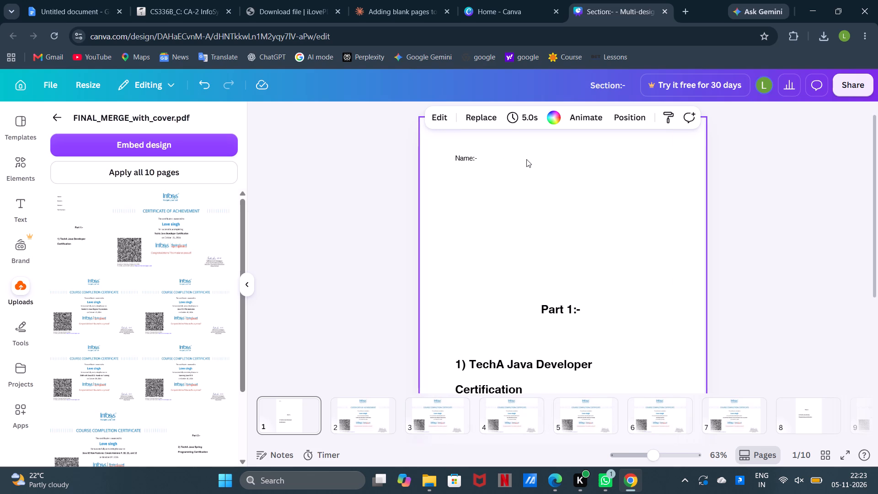
click(497, 156)
click(466, 161)
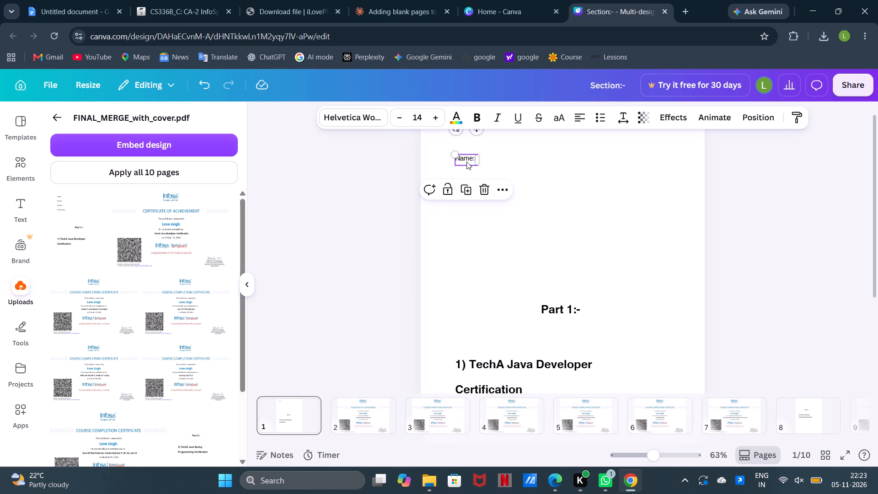
click(476, 158)
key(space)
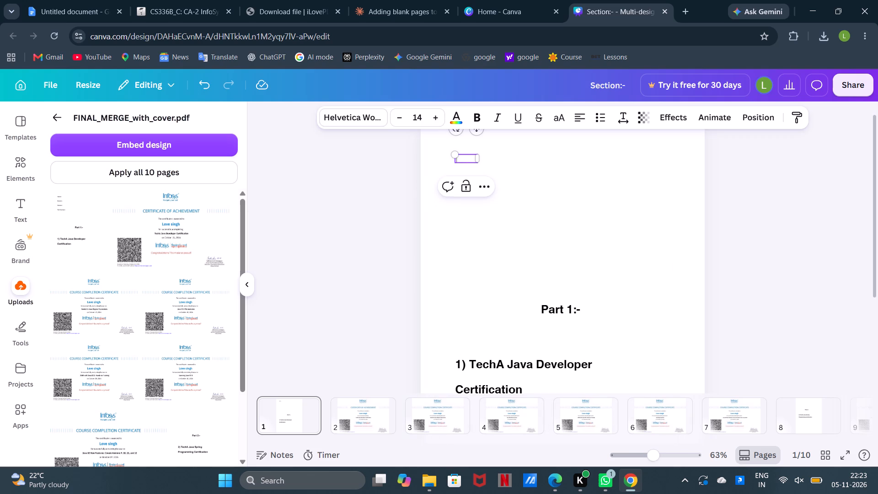
key(ctrl+z)
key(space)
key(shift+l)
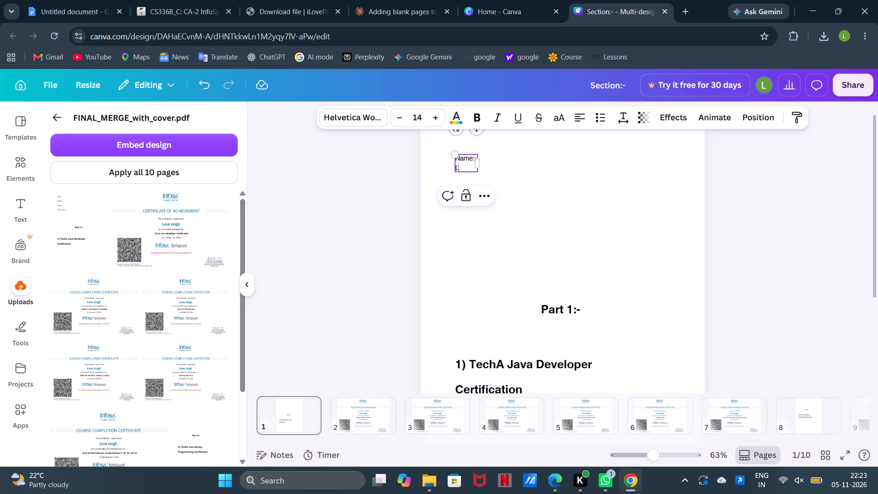
key(BackSpace)
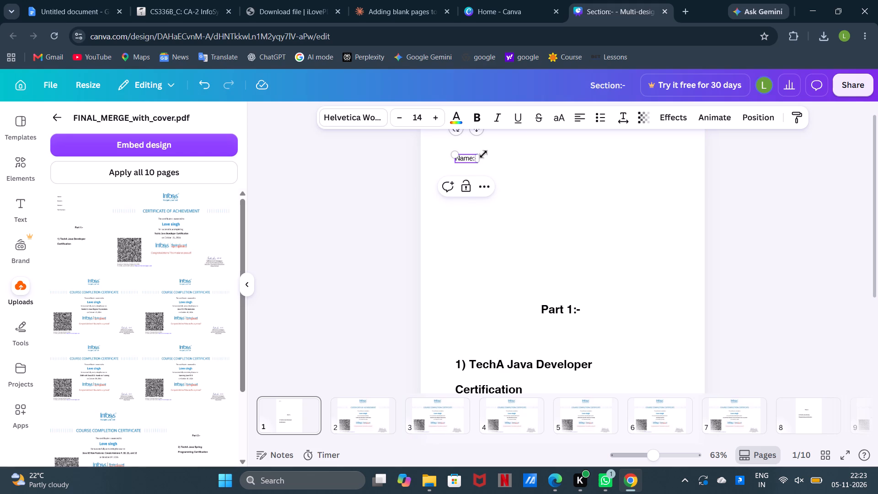
drag(480, 161, 702, 174)
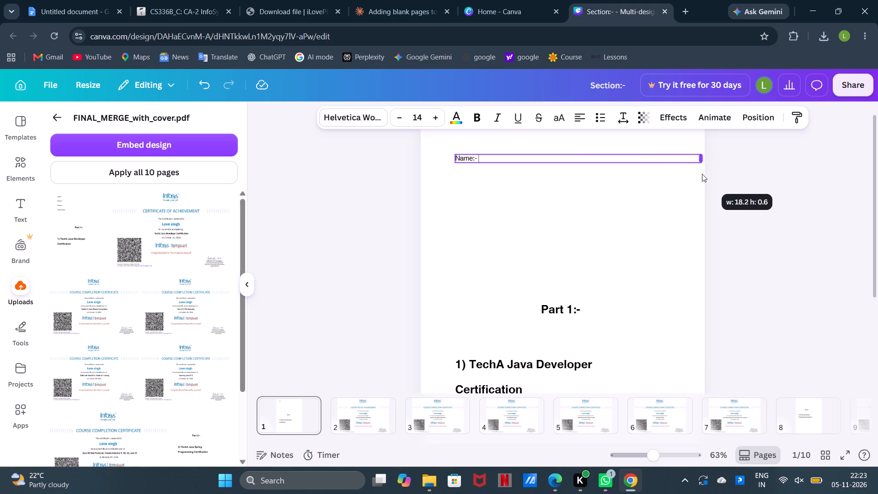
drag(702, 174, 692, 172)
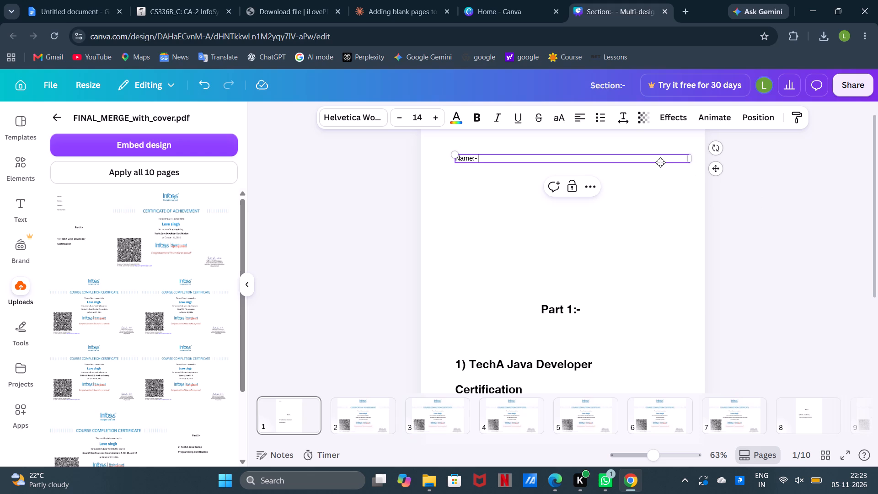
Rewrite the Name label as "NAME :" and enter the student's name in capitals after it.
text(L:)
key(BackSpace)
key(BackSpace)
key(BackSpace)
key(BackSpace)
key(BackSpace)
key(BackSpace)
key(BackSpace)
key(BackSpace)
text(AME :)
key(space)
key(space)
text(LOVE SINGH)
Add a "|||" separator after the name, enter "UID :" with the student's ID number, and end with a line break.
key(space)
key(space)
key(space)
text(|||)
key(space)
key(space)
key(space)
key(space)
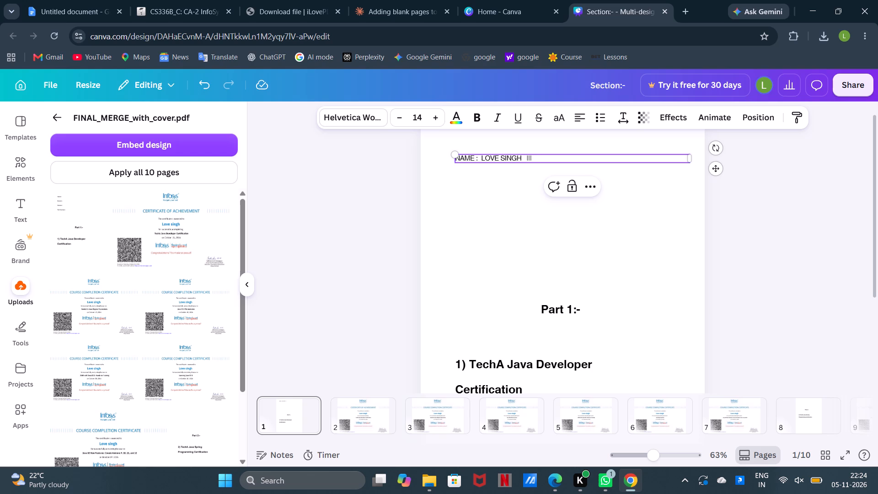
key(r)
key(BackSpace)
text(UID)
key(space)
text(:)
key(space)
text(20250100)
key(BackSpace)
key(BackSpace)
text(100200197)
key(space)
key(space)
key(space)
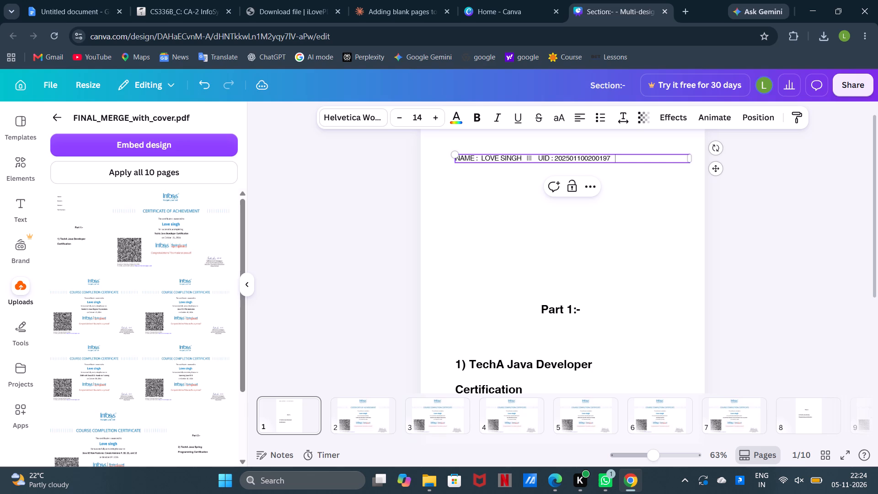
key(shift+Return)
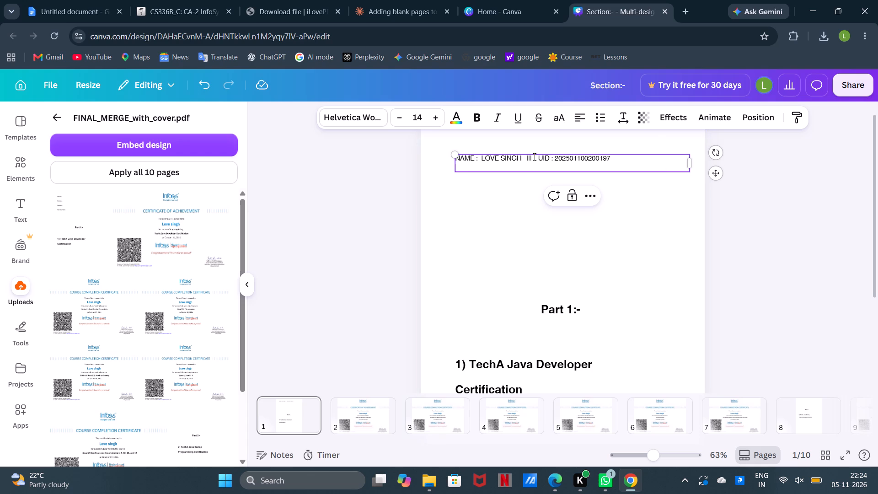
Replace the "|||" separator between the name and the UID with a wide blank gap.
drag(534, 156, 524, 156)
key(BackSpace)
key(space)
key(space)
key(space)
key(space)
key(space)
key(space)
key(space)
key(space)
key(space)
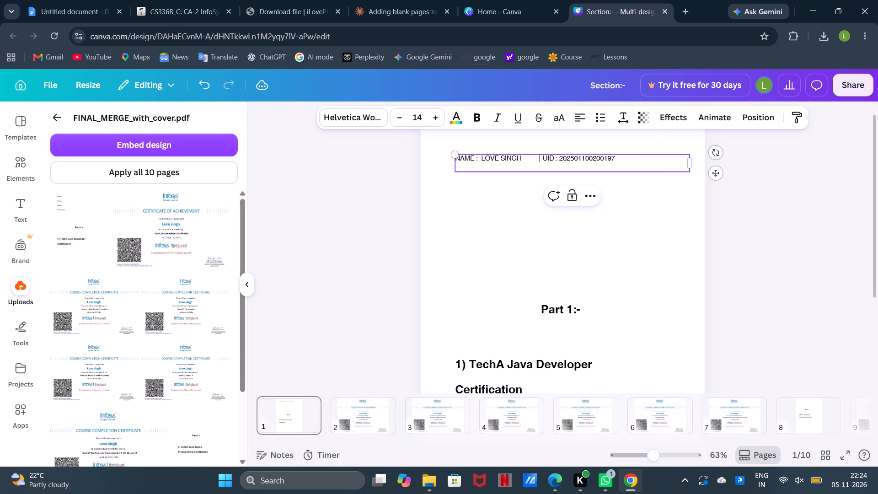
Add a second line reading "BRANCH : CSE" beneath the name in the cover page's student details box.
click(645, 159)
key(shift+Return)
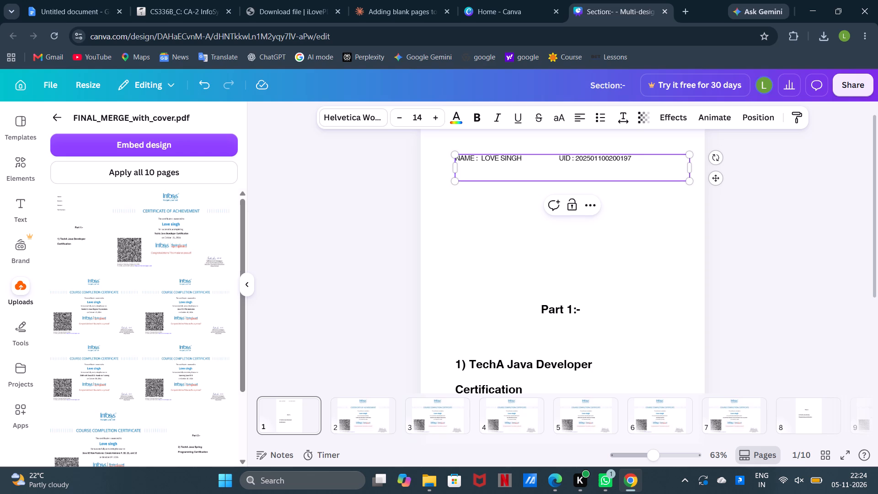
click(469, 170)
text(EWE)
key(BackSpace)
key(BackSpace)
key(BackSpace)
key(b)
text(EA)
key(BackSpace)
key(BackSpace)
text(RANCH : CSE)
After the branch, leave a wide blank gap and add "SECTION : C" aligned beneath the UID label.
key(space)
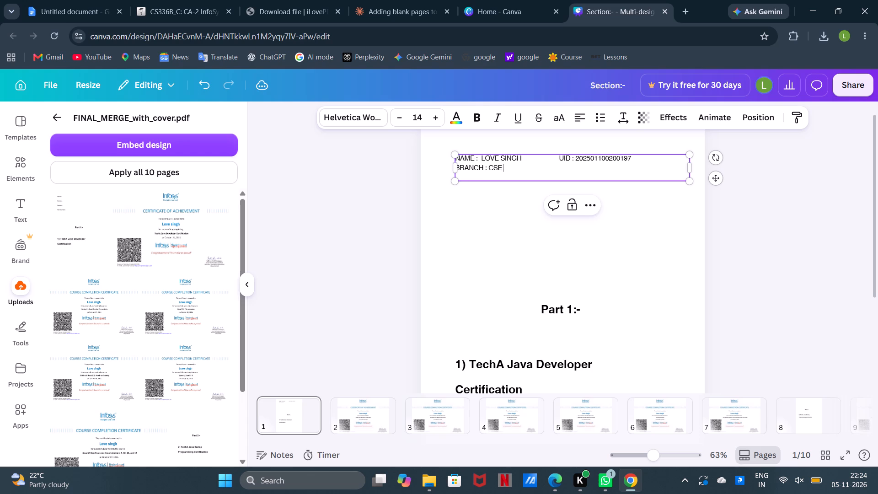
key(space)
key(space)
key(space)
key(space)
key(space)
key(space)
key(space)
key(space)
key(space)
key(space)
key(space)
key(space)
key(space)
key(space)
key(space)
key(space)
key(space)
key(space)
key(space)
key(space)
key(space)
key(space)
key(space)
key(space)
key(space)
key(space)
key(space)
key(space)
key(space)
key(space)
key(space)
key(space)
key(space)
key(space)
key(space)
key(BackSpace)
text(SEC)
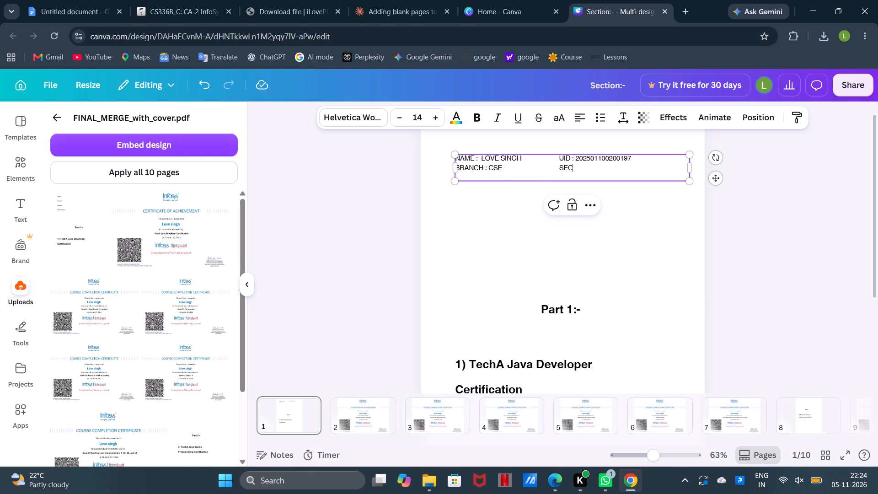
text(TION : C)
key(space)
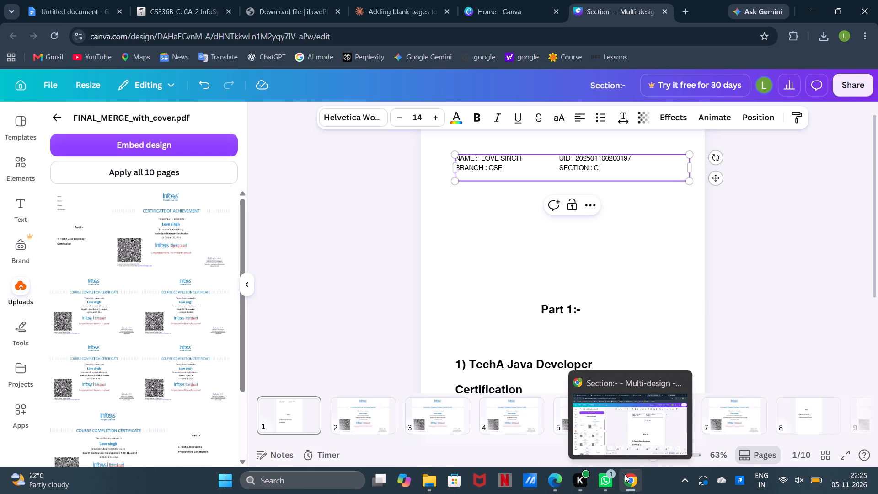
click(605, 284)
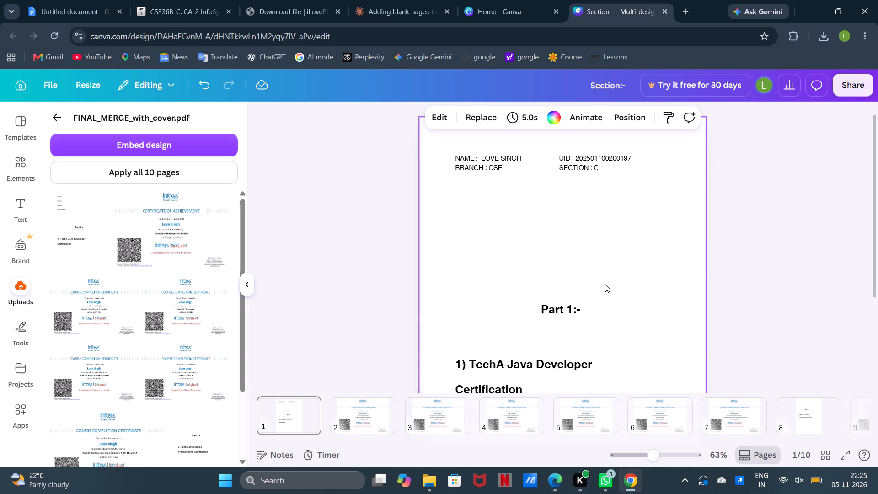
Move the "Part 1:-" heading up, left-aligned with the certification text below, and widen its text box across most of the page.
click(580, 305)
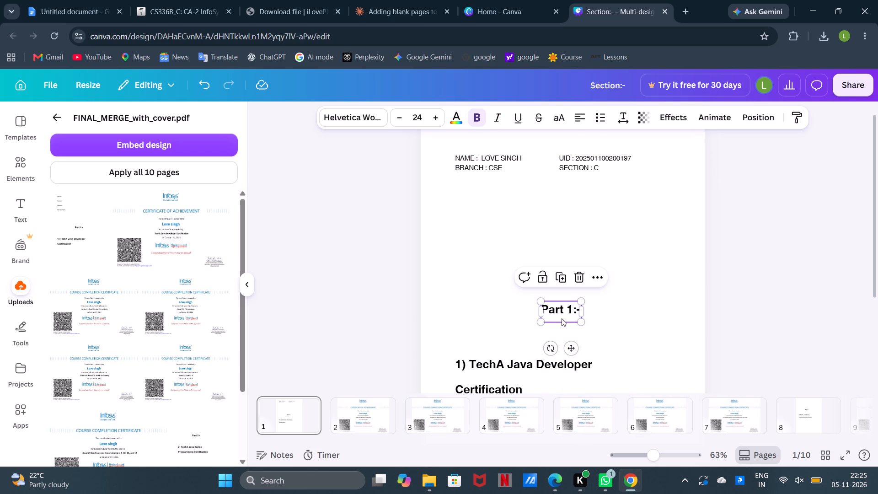
double_click(557, 314)
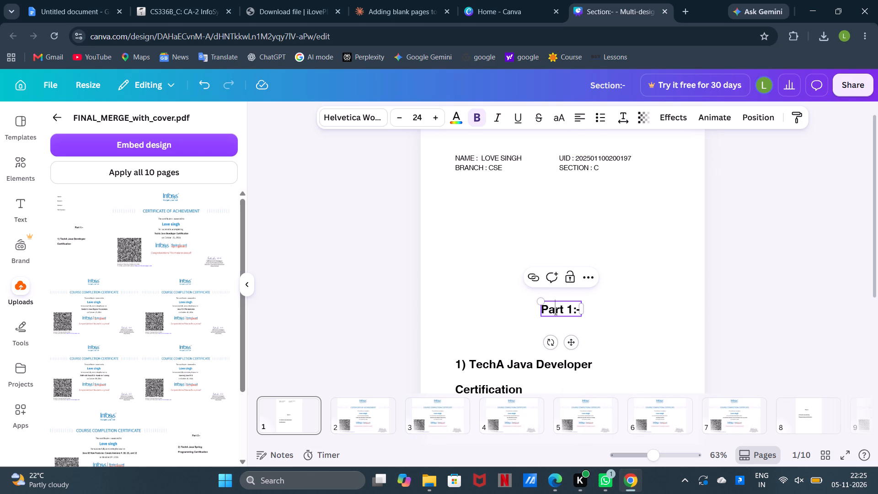
scroll(565, 311, down, 1)
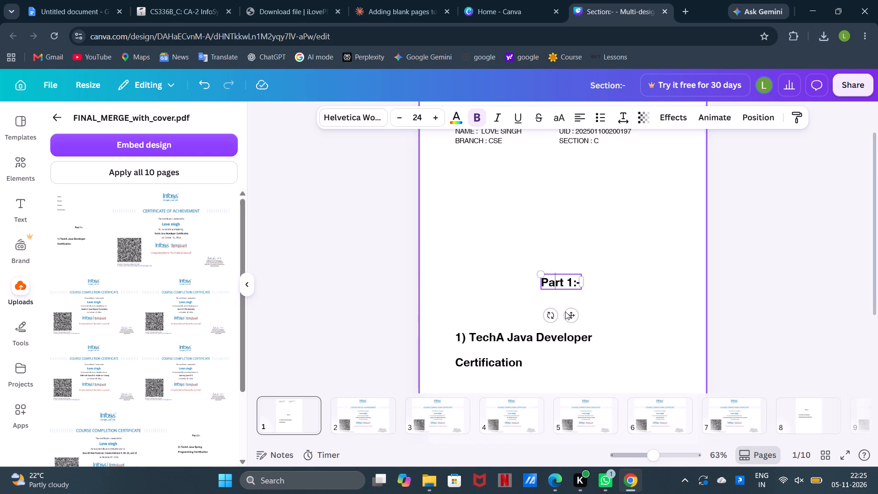
drag(567, 283, 573, 283)
click(573, 283)
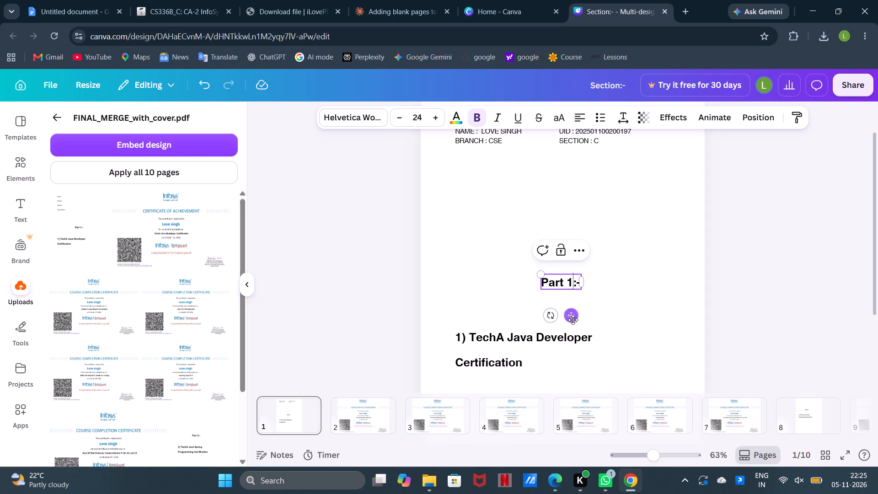
drag(572, 319, 484, 257)
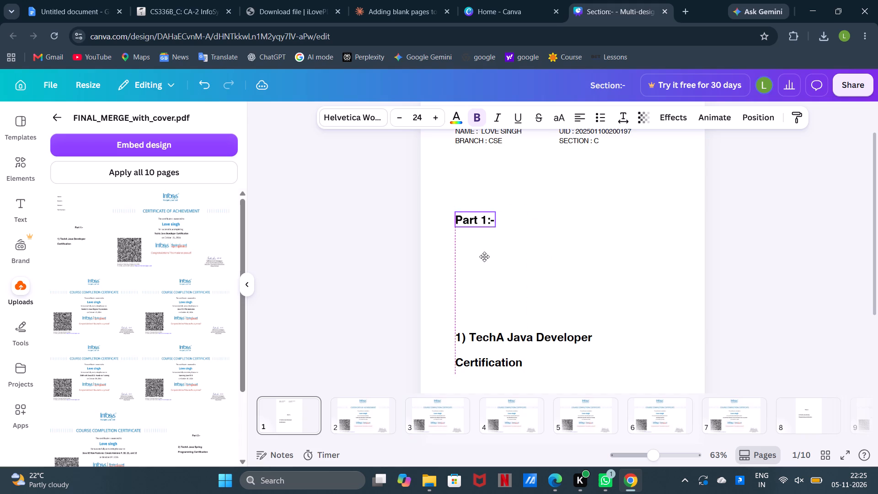
drag(484, 257, 483, 256)
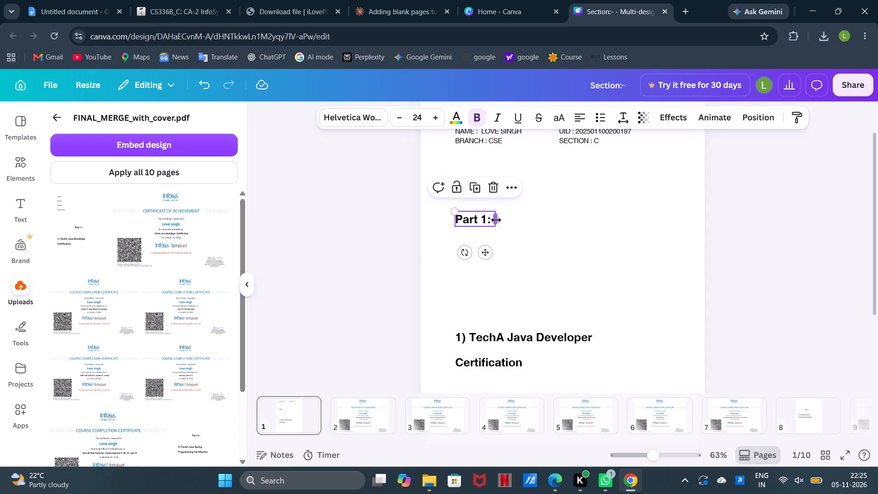
drag(496, 220, 695, 217)
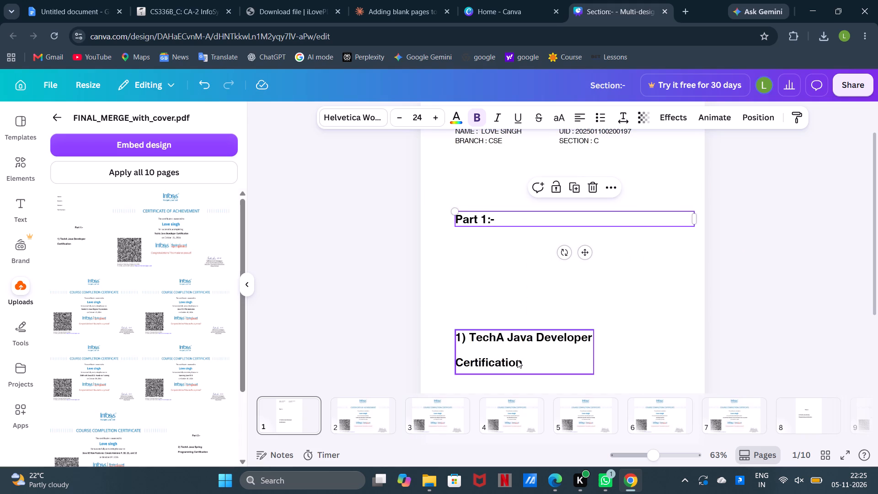
Copy the "1) TechA Java Developer Certification" text and append it after "Part 1:-" in the heading.
triple_click(517, 360)
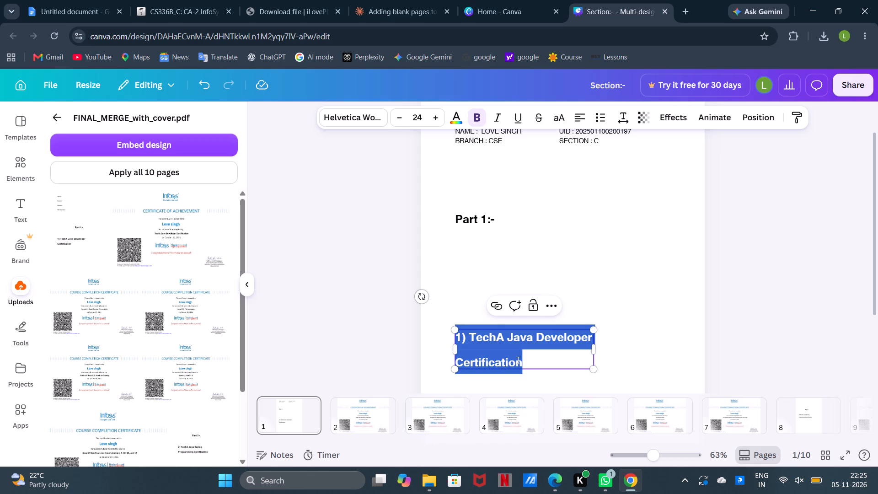
key(ctrl+c)
click(523, 219)
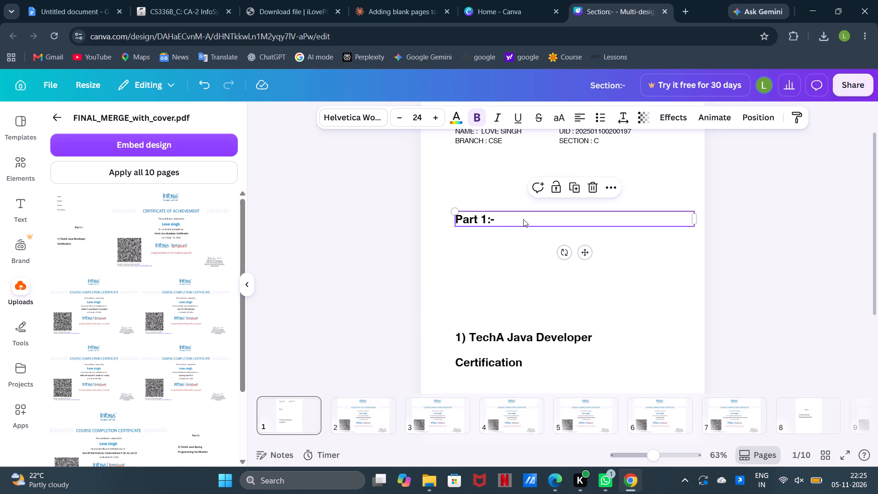
click(523, 219)
click(523, 219)
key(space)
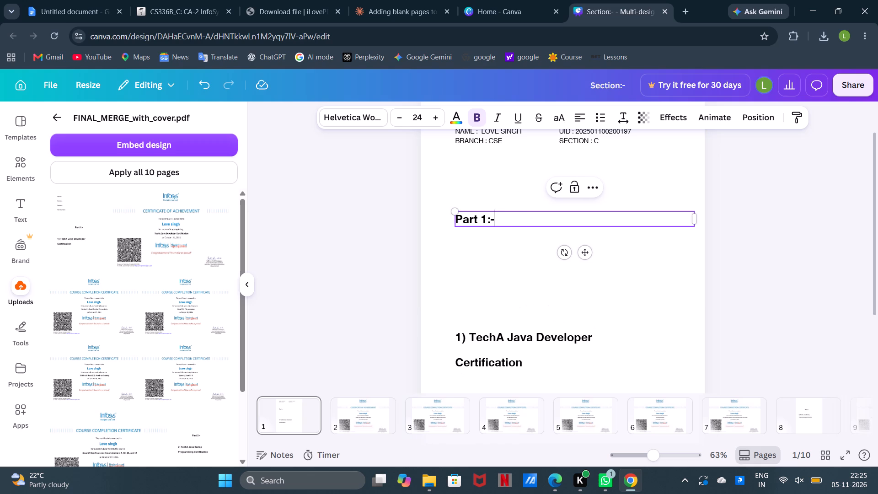
key(ctrl+v)
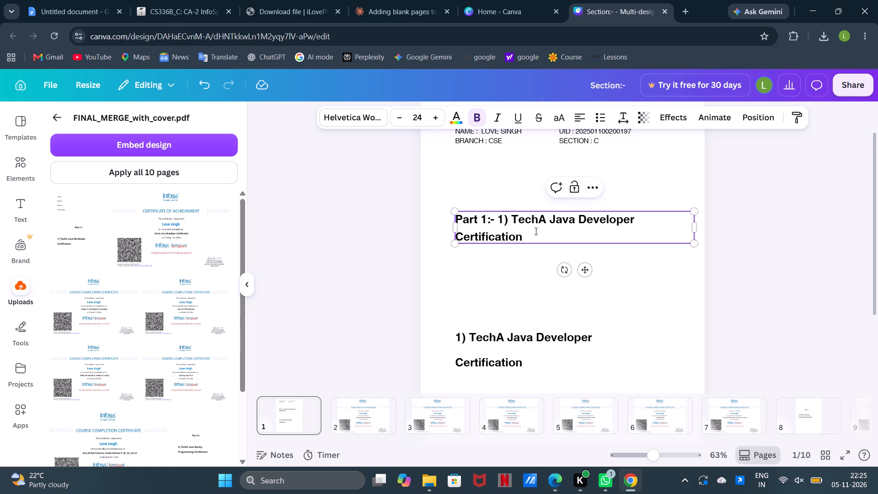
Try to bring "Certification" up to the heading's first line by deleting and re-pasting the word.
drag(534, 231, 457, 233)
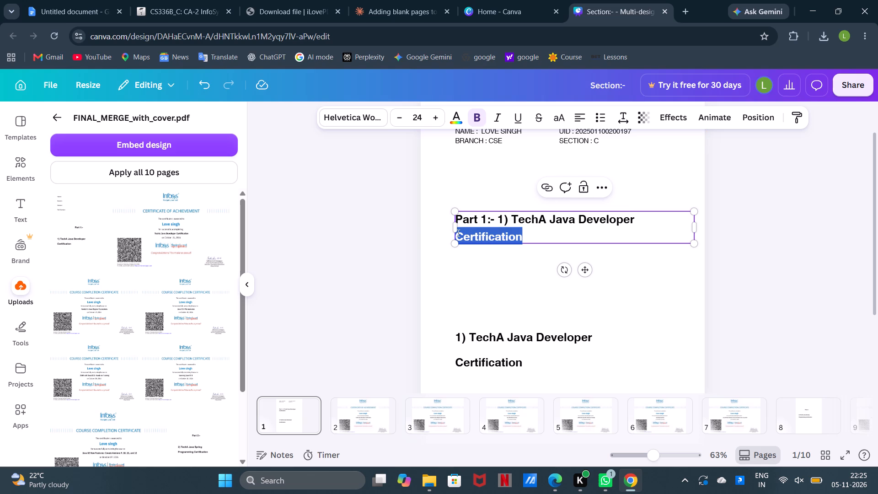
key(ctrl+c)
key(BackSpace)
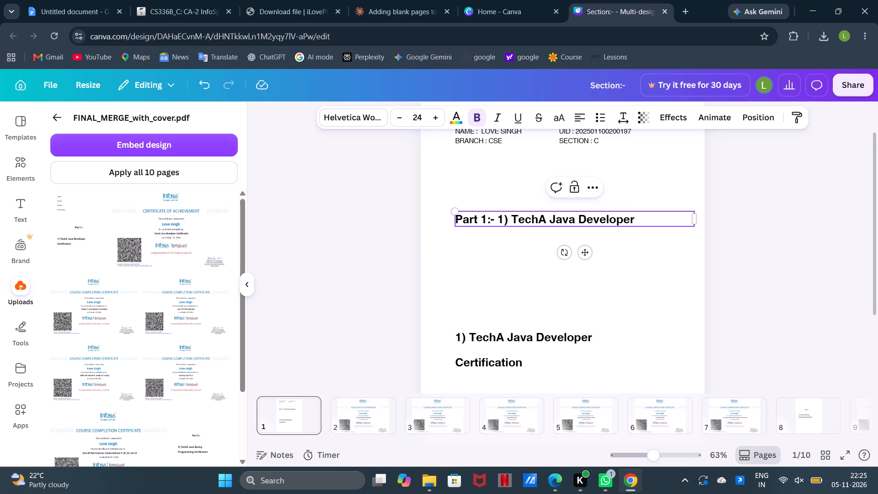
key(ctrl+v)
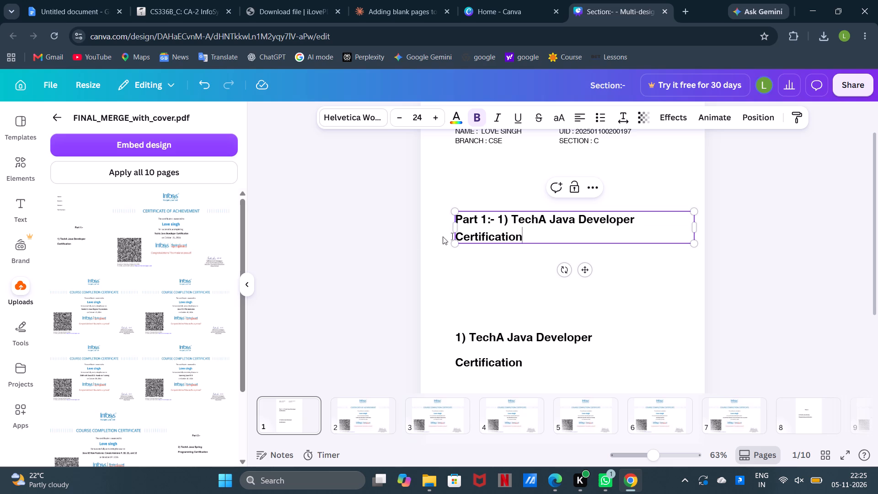
Extend the Part 1 heading's text box further toward the page's left edge so the heading fits on one line.
click(453, 229)
drag(453, 229, 442, 228)
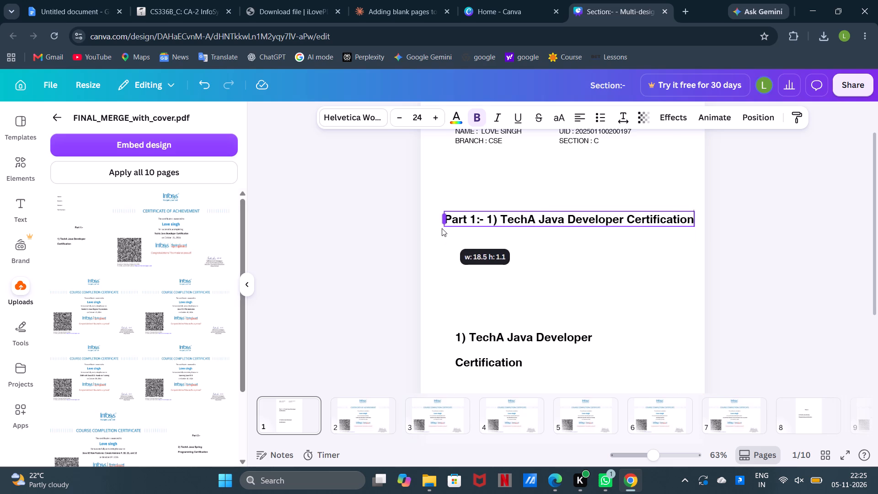
drag(442, 228, 438, 229)
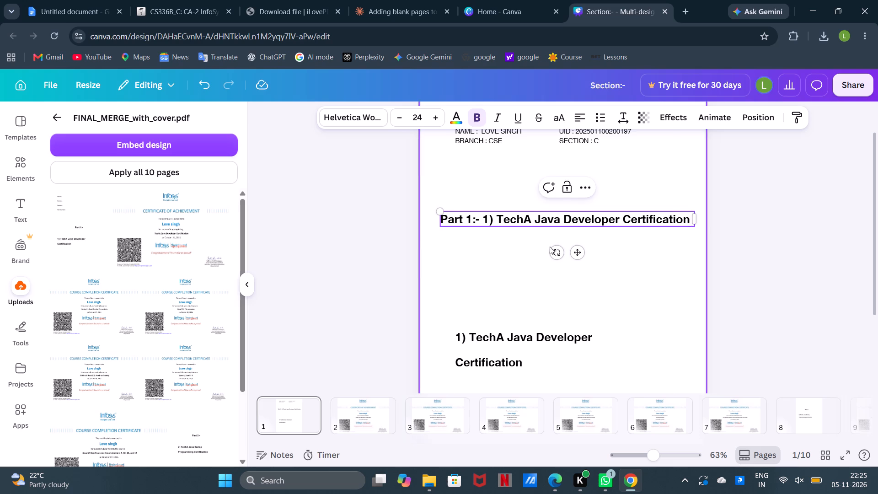
Remove the "1)" numbering from the heading so it reads "Part 1:- TechA Java Developer Certification".
click(493, 218)
key(BackSpace)
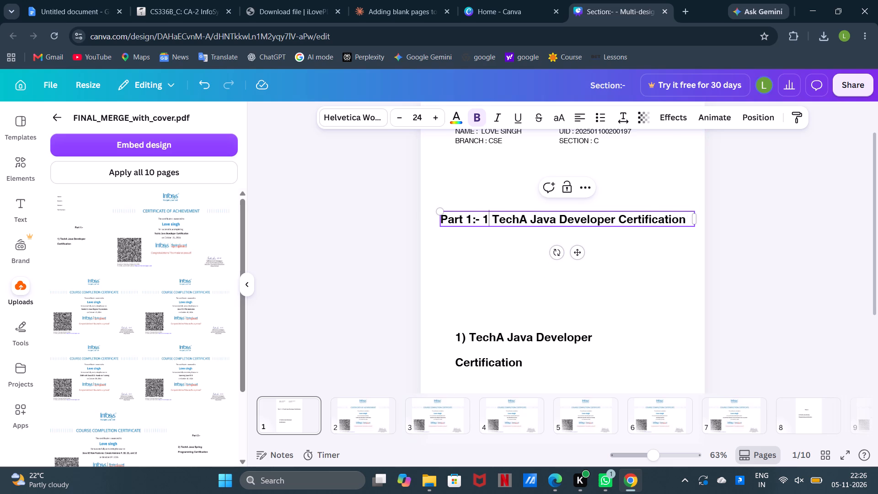
key(BackSpace)
key(BackSpace)
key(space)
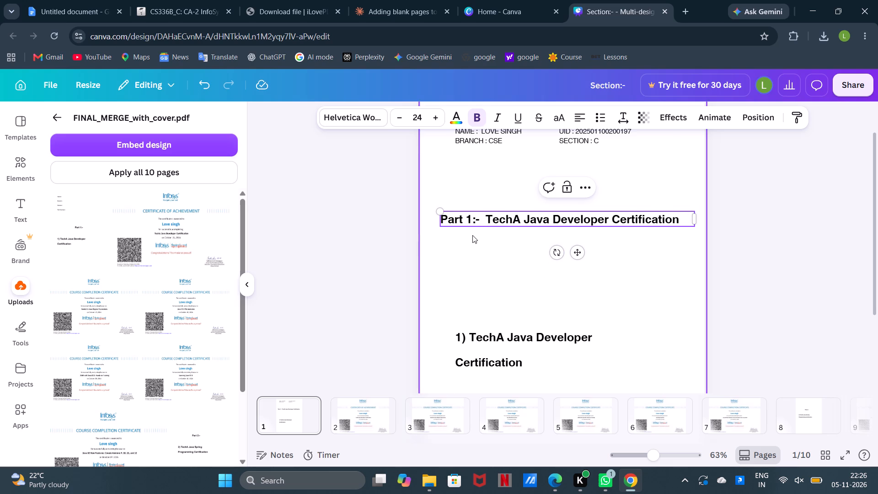
Delete the leftover "1) TechA Java Developer Certification" text box below the Part 1 heading on the cover page.
click(529, 362)
click(529, 362)
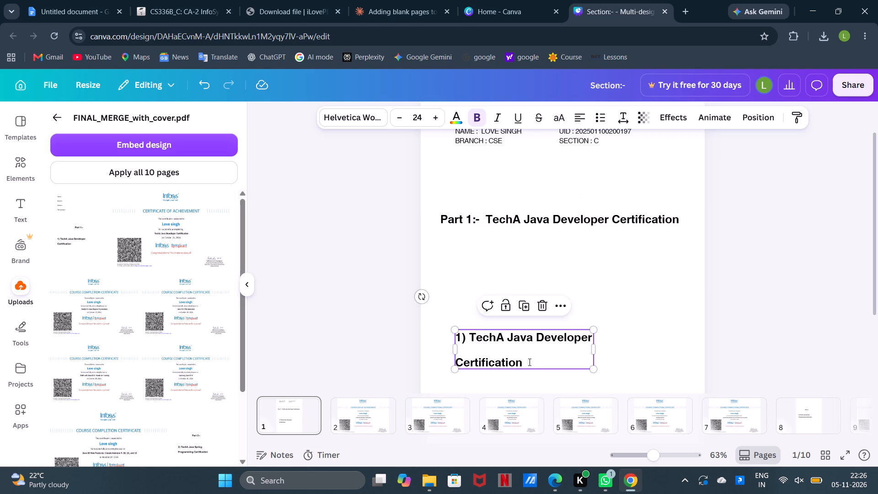
click(552, 366)
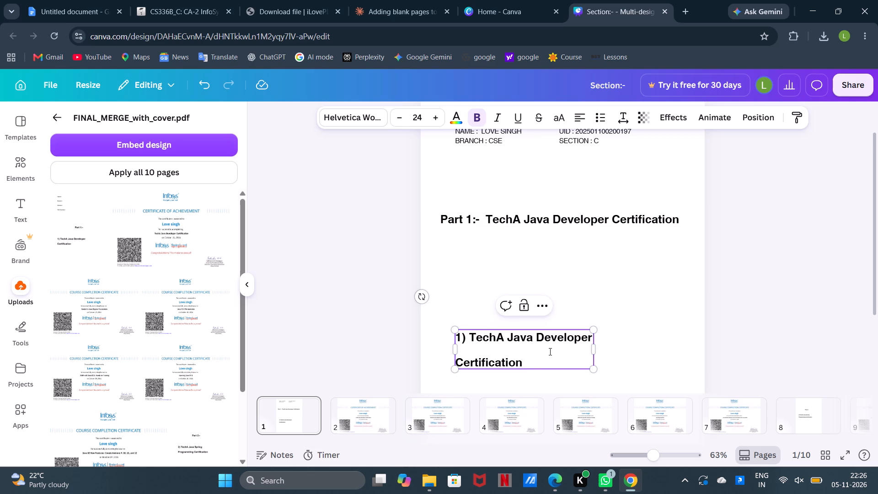
click(549, 350)
click(543, 308)
scroll(587, 211, down, 1)
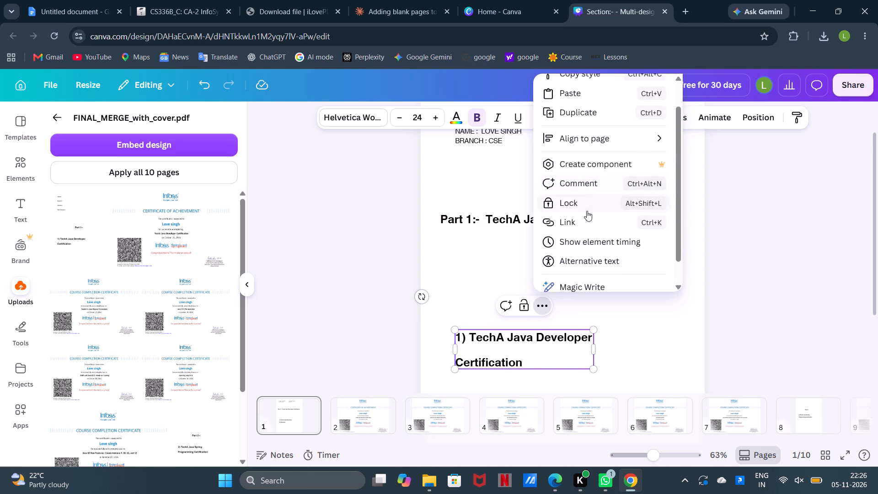
scroll(587, 211, down, 1)
scroll(589, 233, up, 3)
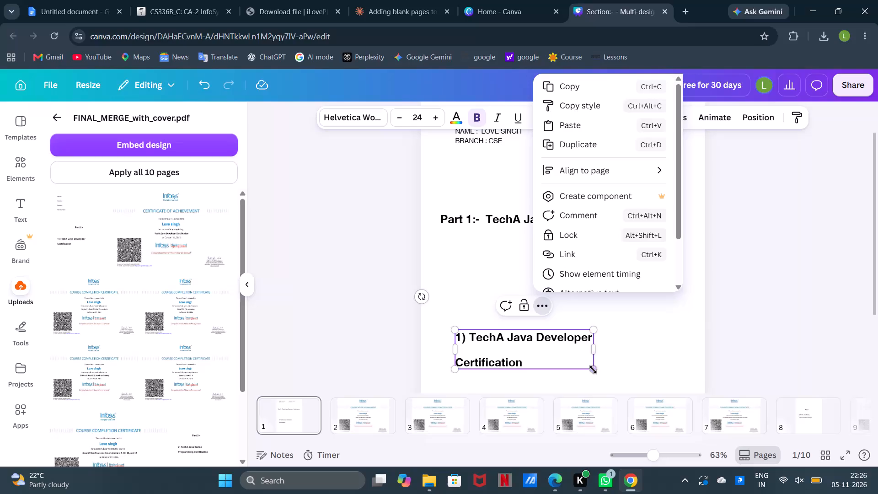
click(631, 300)
click(562, 331)
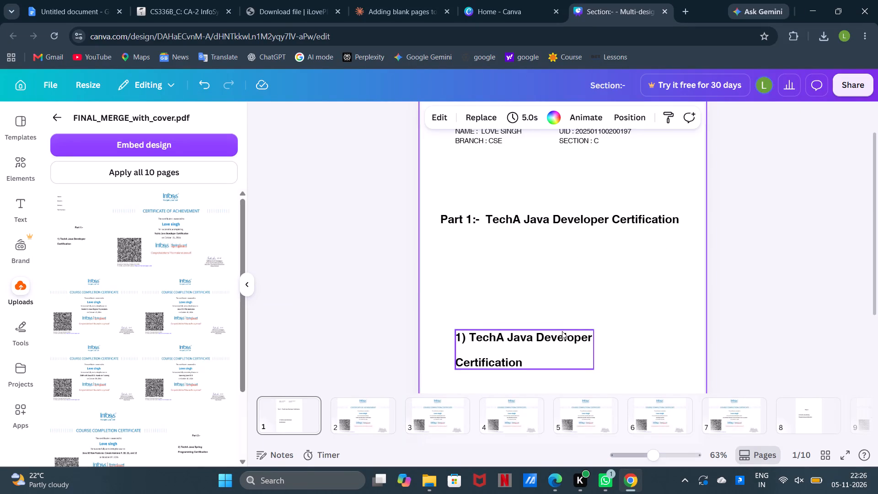
click(539, 312)
Move the "Part 1:- TechA Java Developer Certification" heading further down the cover page, keeping its horizontal position.
scroll(575, 330, down, 5)
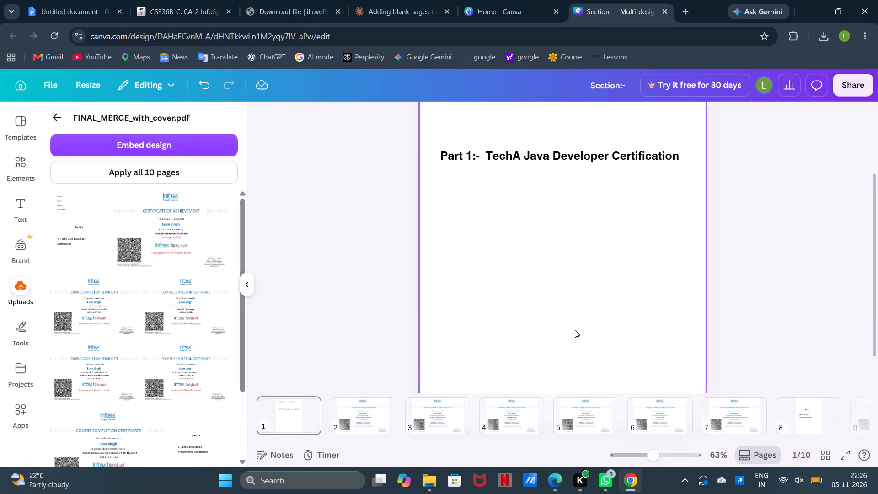
scroll(575, 330, up, 2)
drag(540, 252, 548, 290)
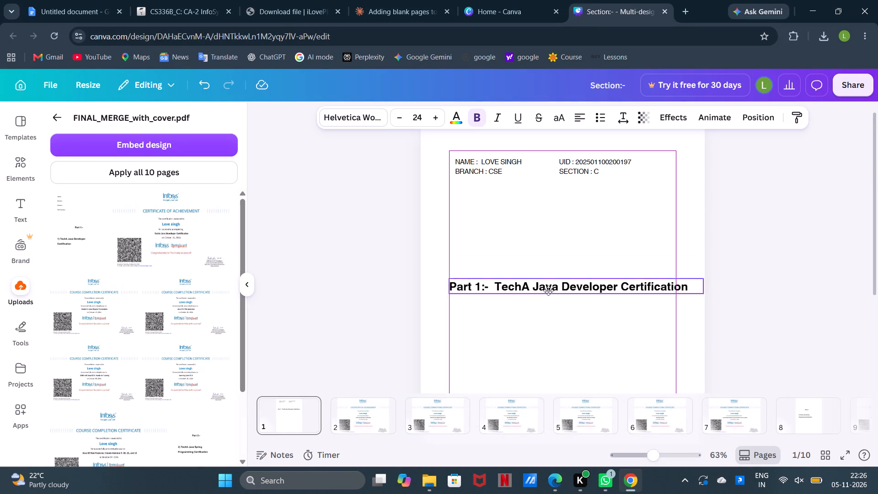
drag(548, 290, 539, 300)
scroll(651, 291, down, 3)
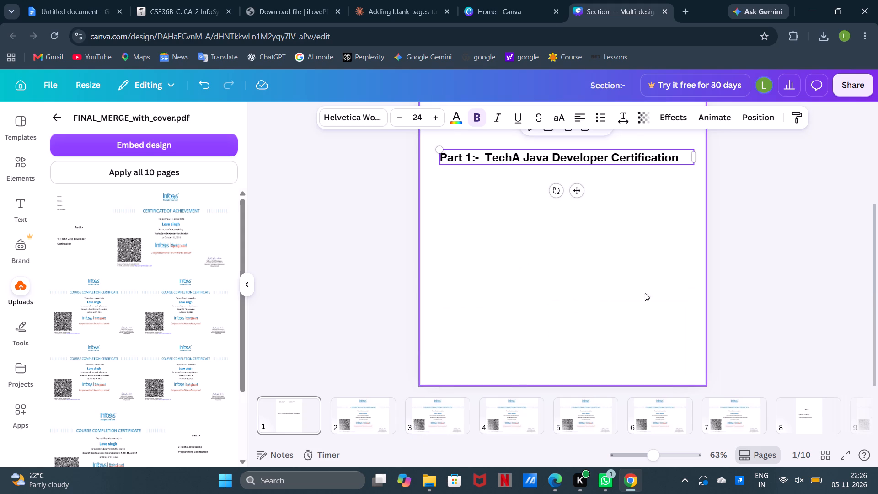
Look through the certificates on pages 2 to 7 of the design, checking the course named on each.
click(370, 431)
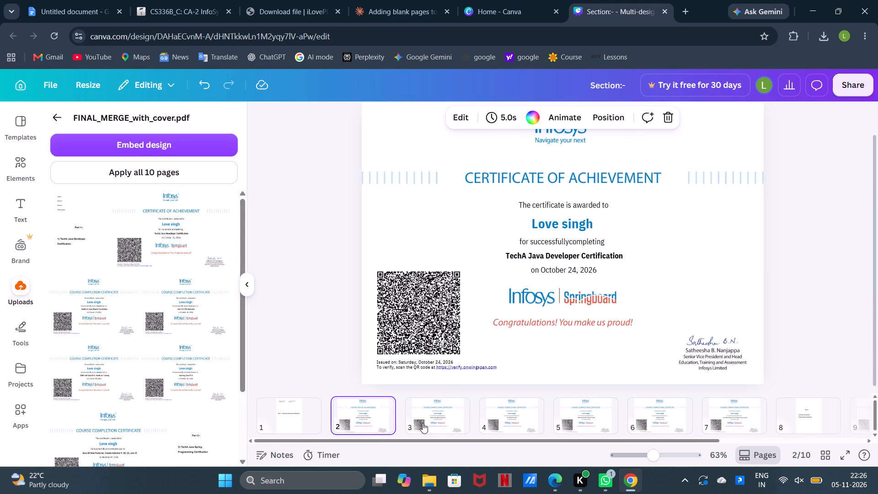
click(445, 422)
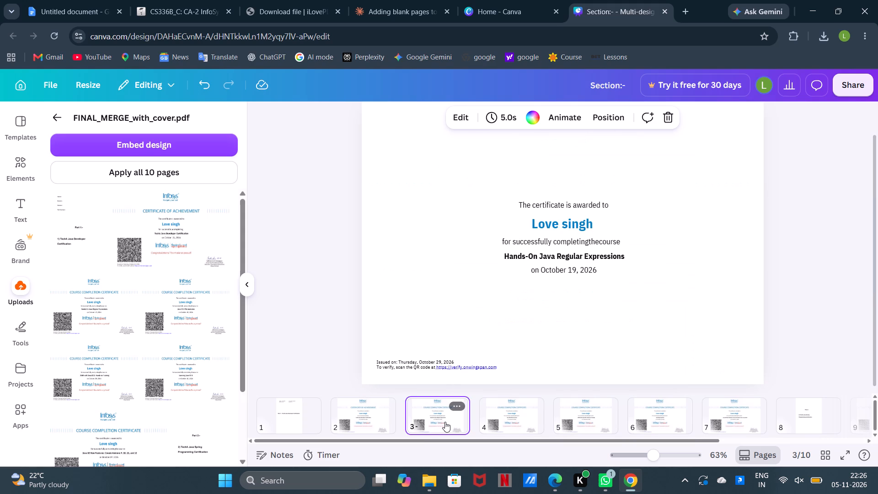
click(512, 425)
click(576, 418)
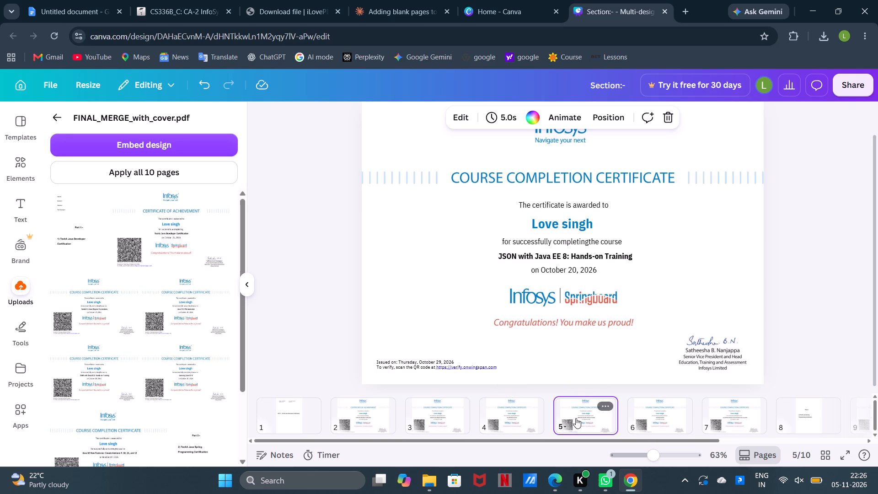
click(627, 421)
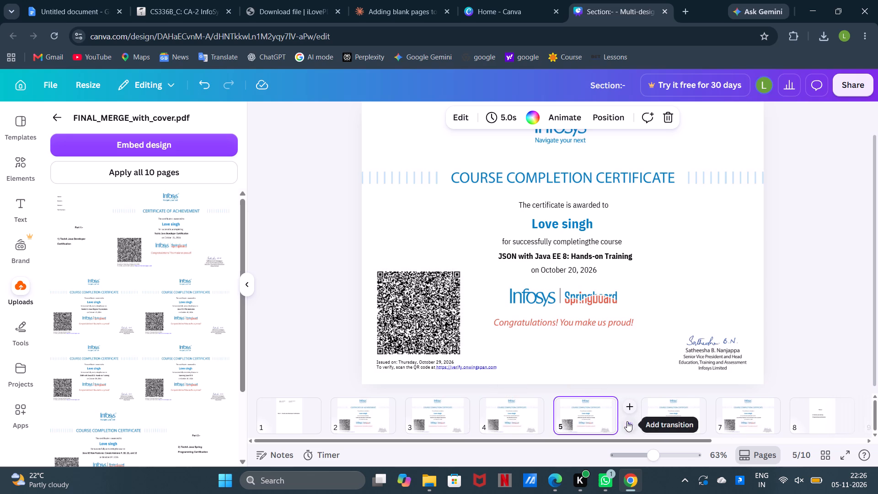
click(665, 419)
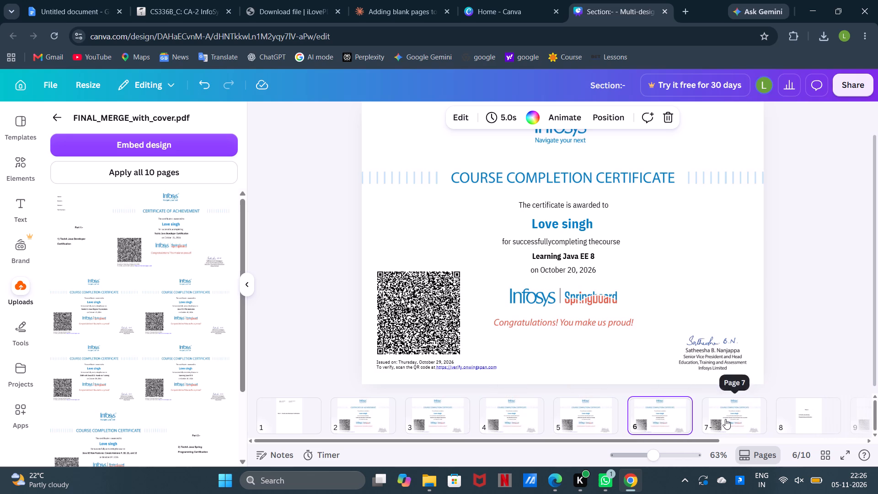
click(725, 419)
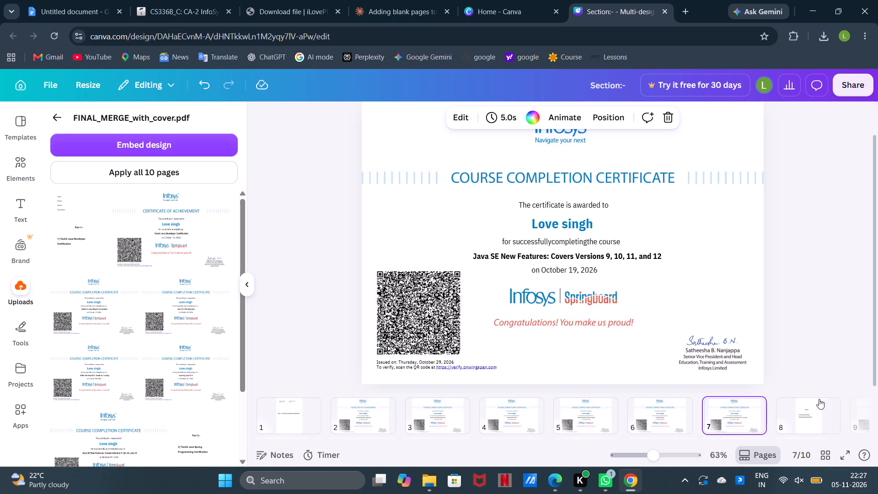
Switch to the Downloads folder and view the cover pages of the InfoSys_Spring_Board_Certificate PDF and FINAL_MERGE_with_cover.pdf.
click(428, 484)
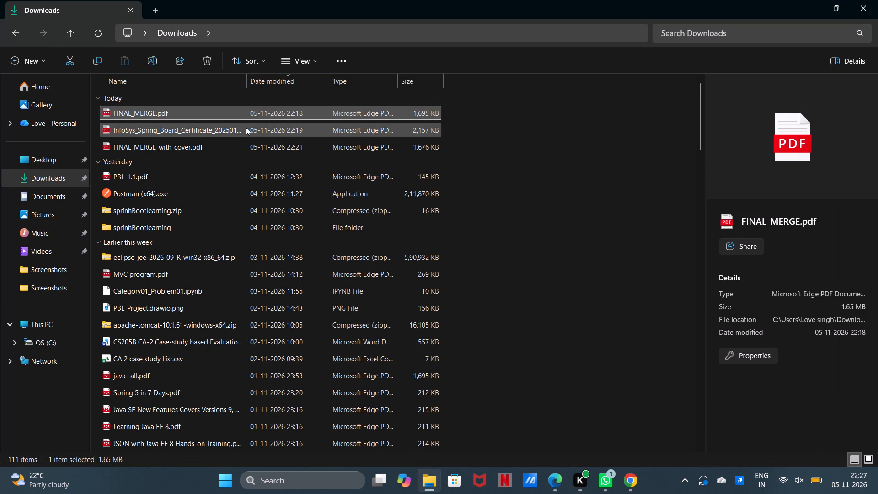
double_click(246, 127)
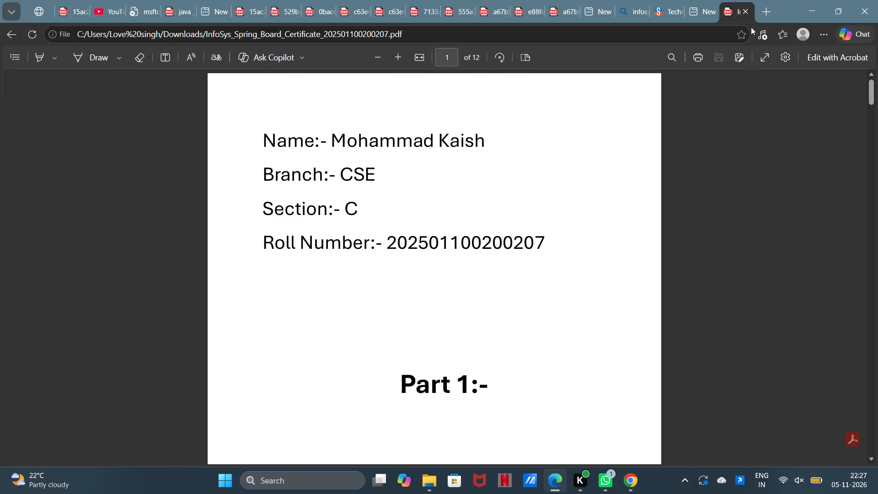
click(808, 0)
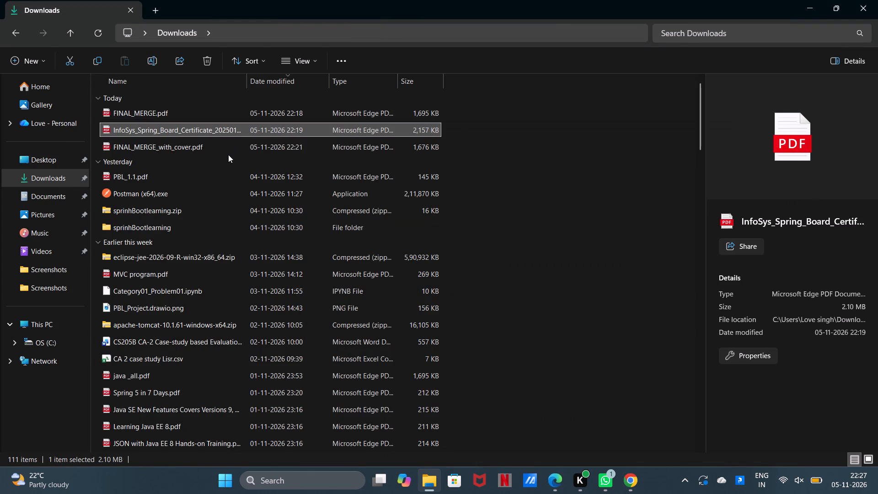
double_click(236, 148)
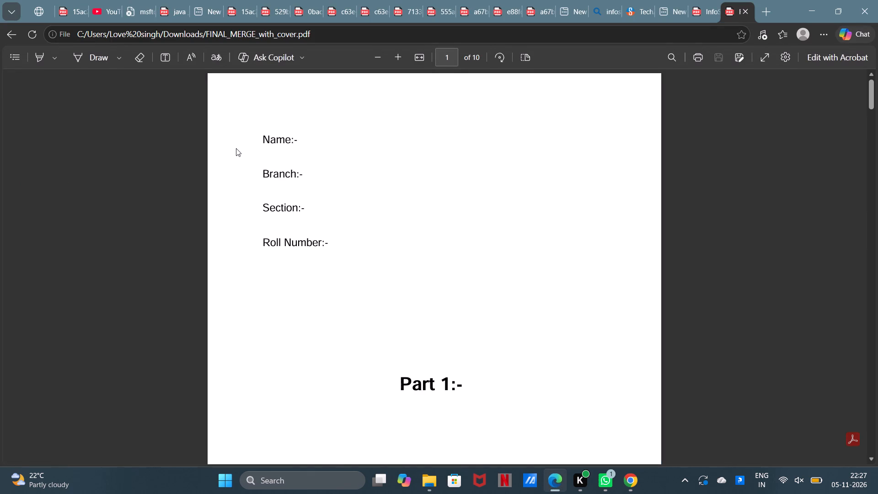
scroll(236, 148, down, 2)
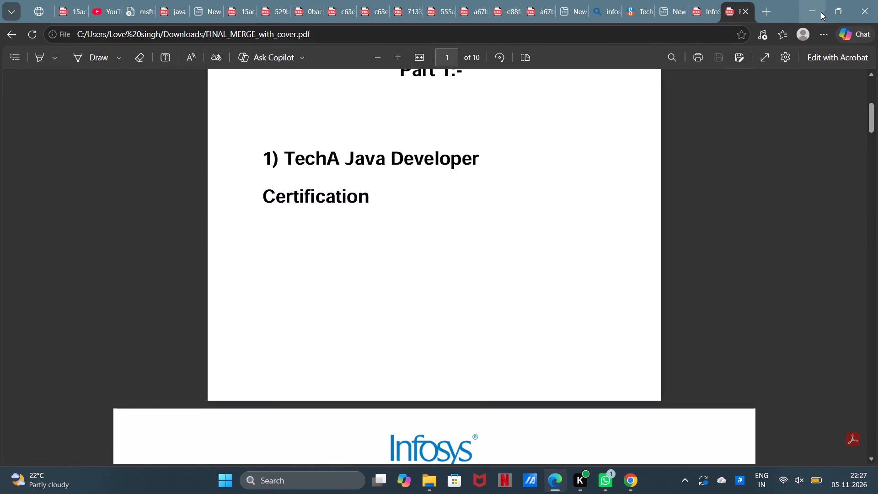
click(822, 13)
Open FINAL_MERGE.pdf from the Downloads folder and examine its certificate pages.
scroll(332, 149, down, 1)
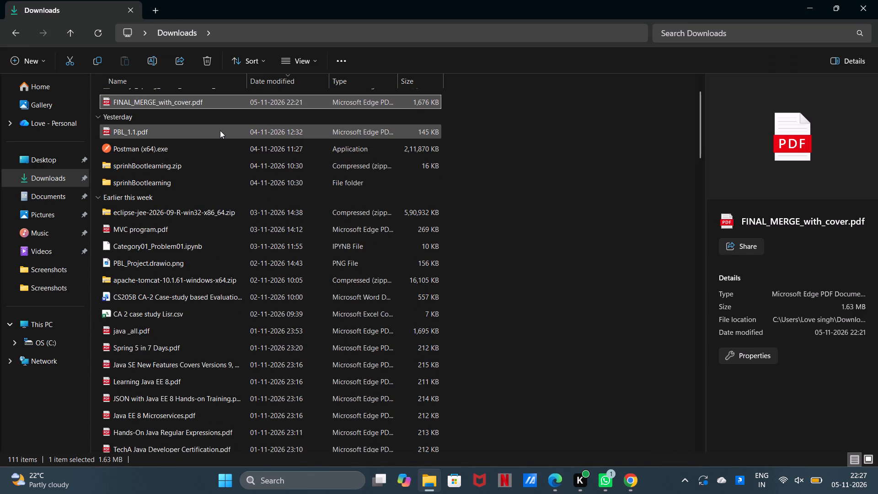
scroll(220, 130, up, 2)
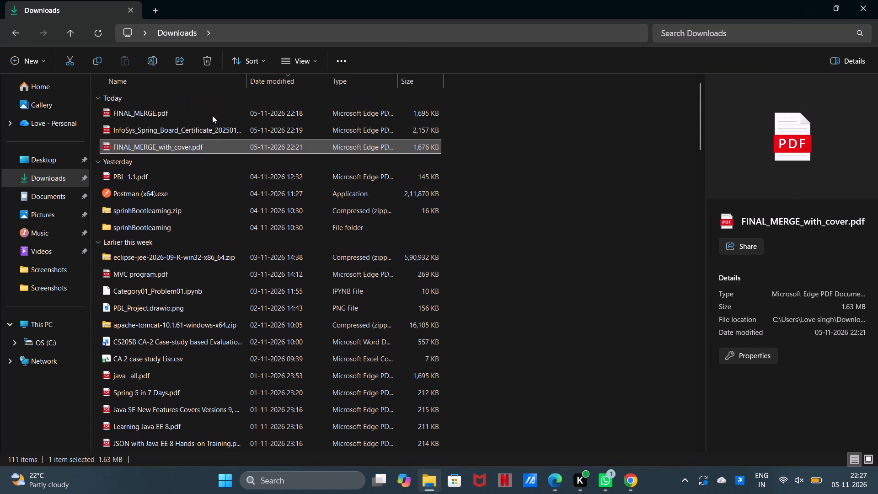
double_click(203, 114)
scroll(203, 114, down, 1)
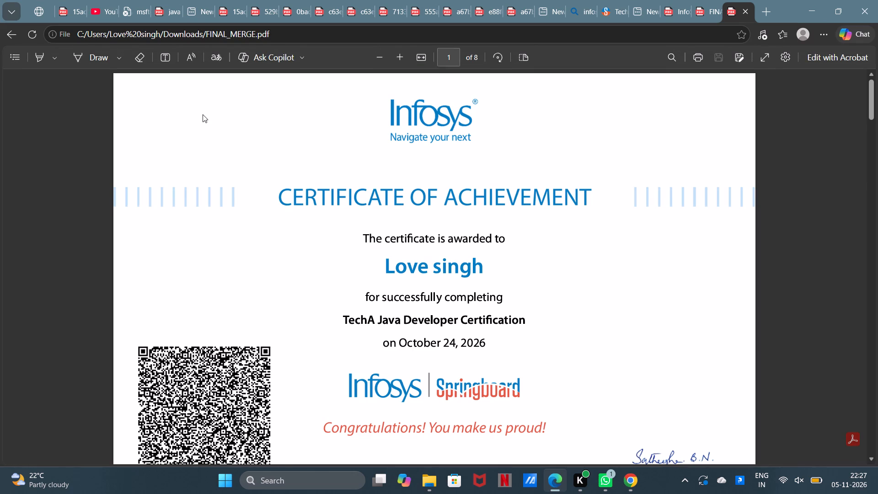
scroll(203, 114, down, 1)
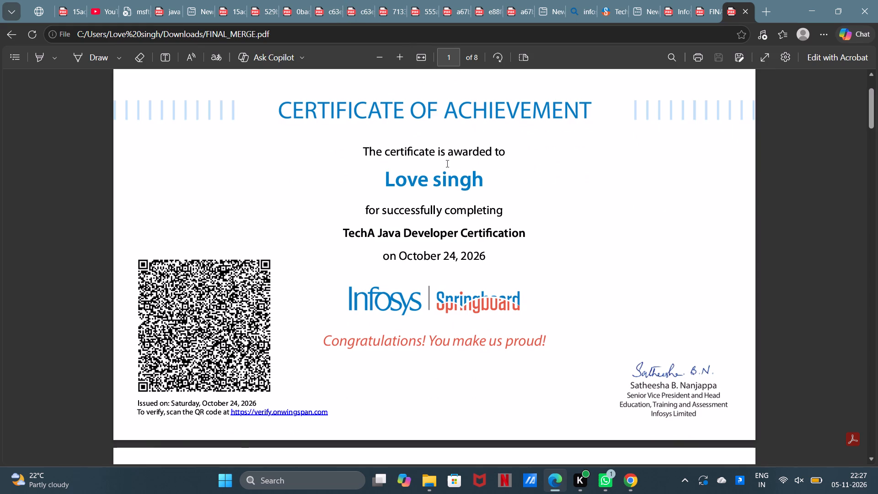
scroll(447, 193, up, 5)
scroll(447, 193, down, 1)
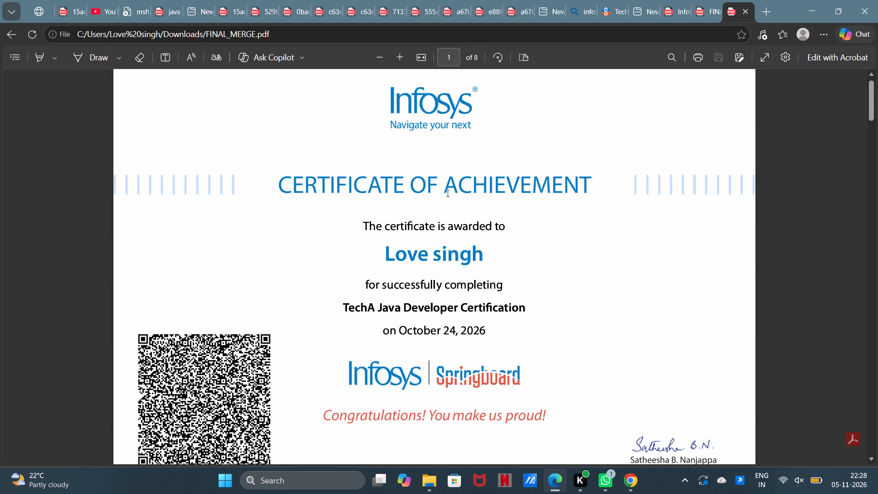
scroll(523, 305, down, 10)
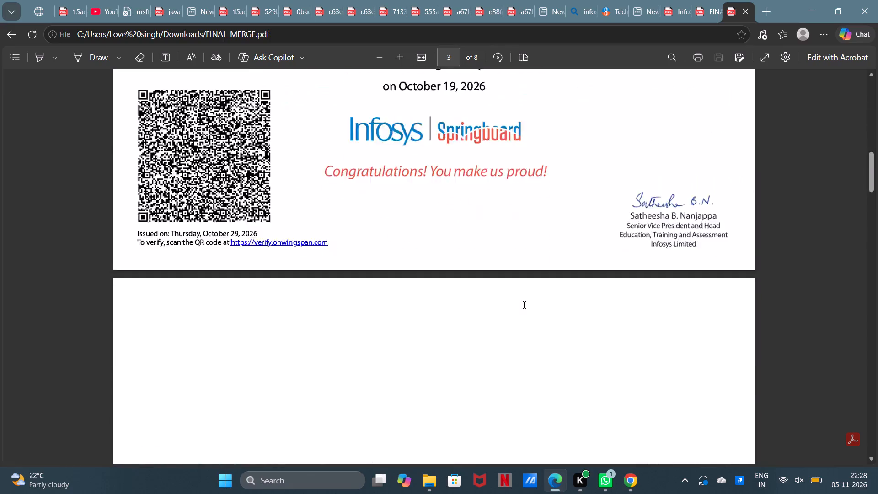
scroll(523, 305, down, 8)
click(800, 9)
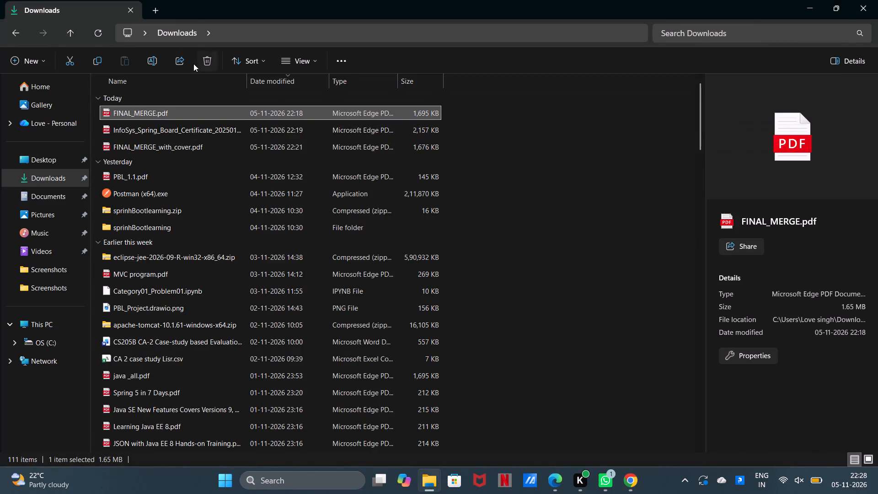
Share FINAL_MERGE.pdf from the Downloads folder using WhatsApp.
click(186, 61)
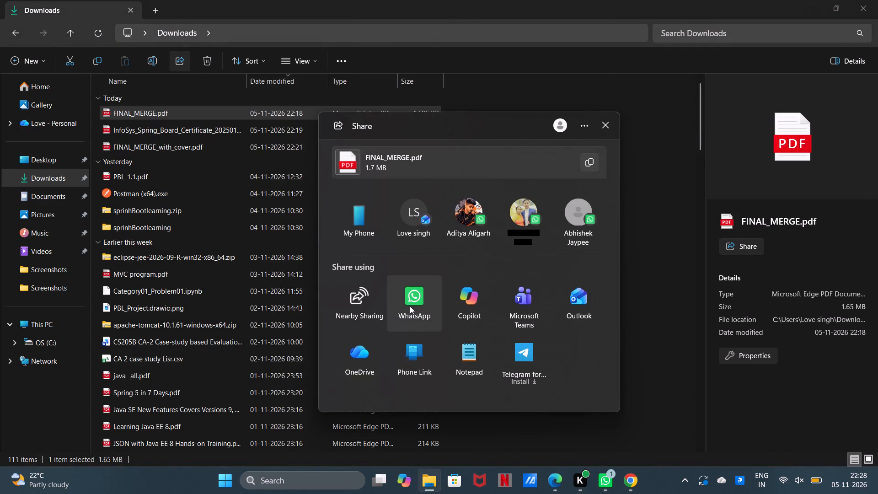
click(410, 306)
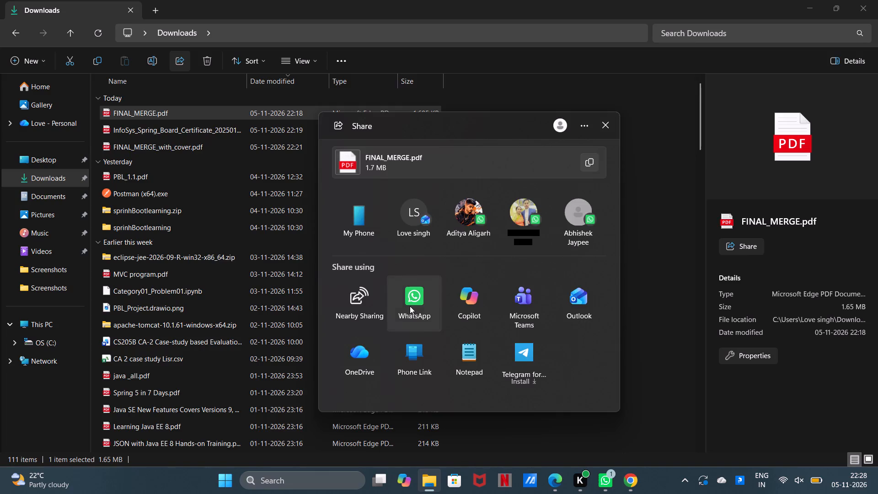
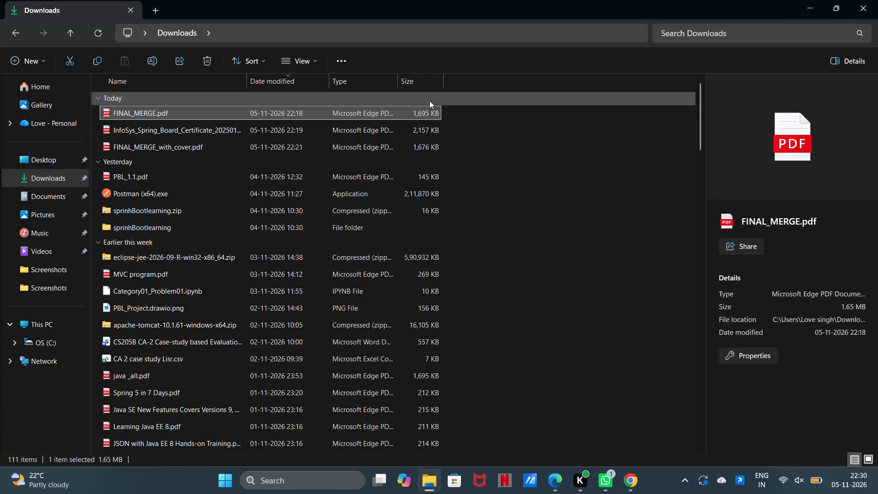
Open FINAL_MERGE.pdf from the Downloads folder and view its last certificate pages.
click(397, 108)
double_click(397, 108)
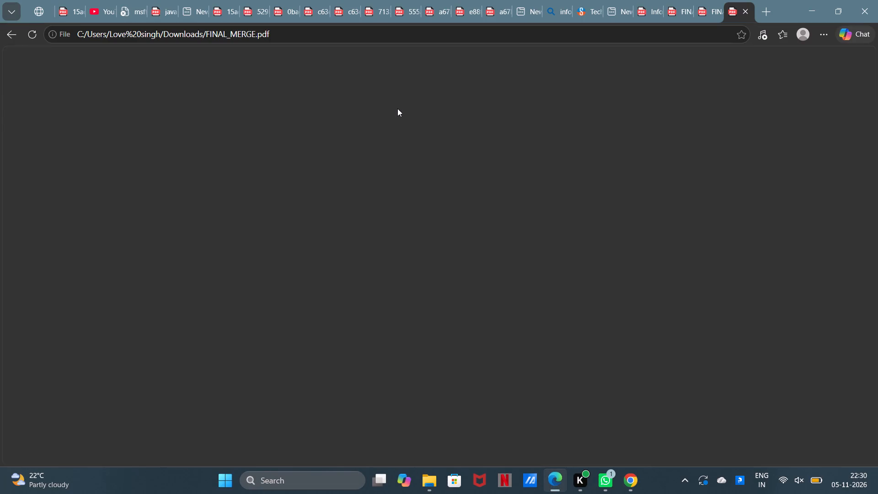
scroll(499, 159, up, 15)
scroll(499, 159, down, 3)
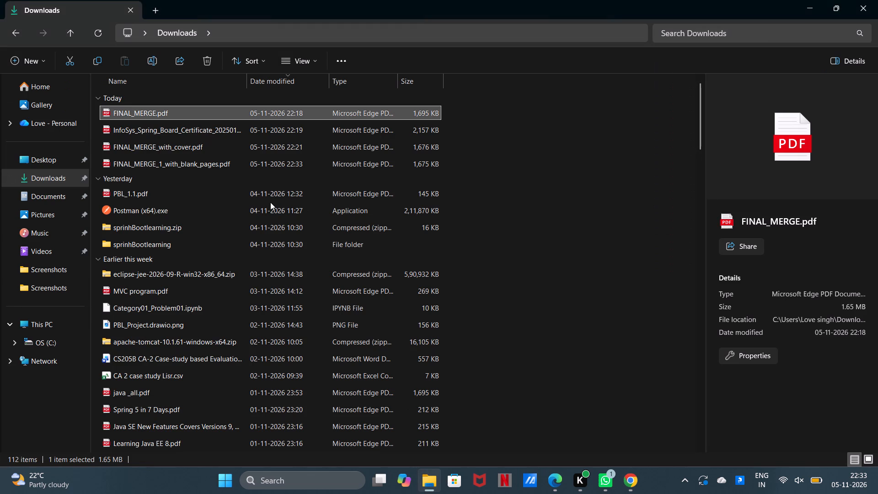
double_click(96, 33)
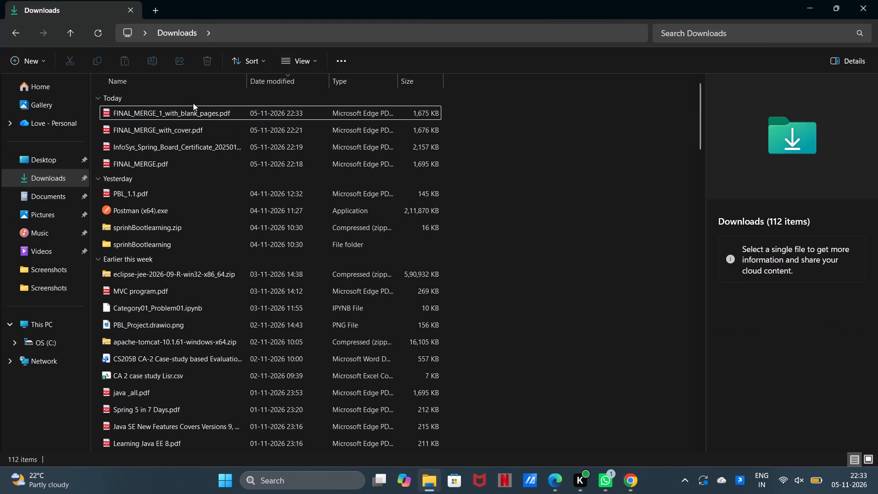
click(198, 117)
drag(176, 42, 177, 49)
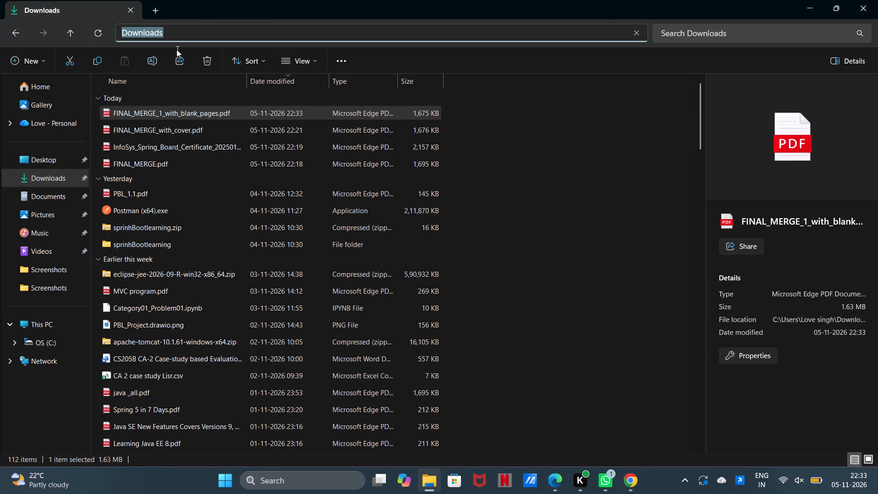
click(178, 55)
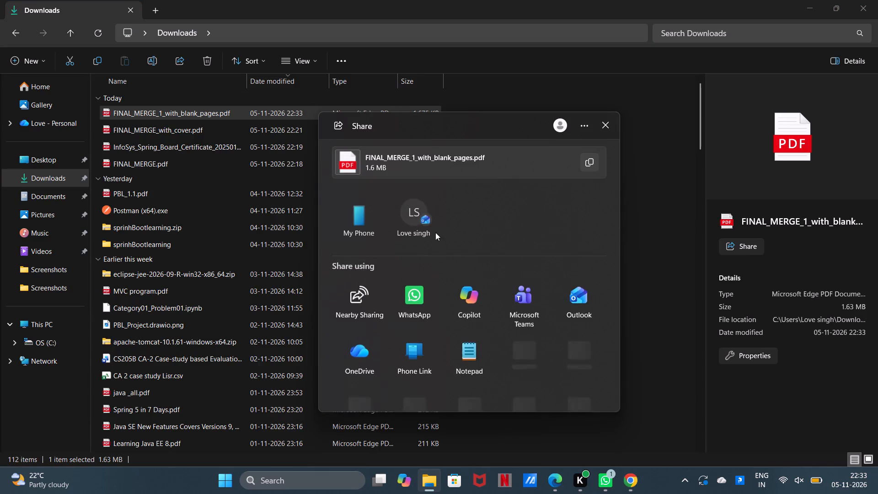
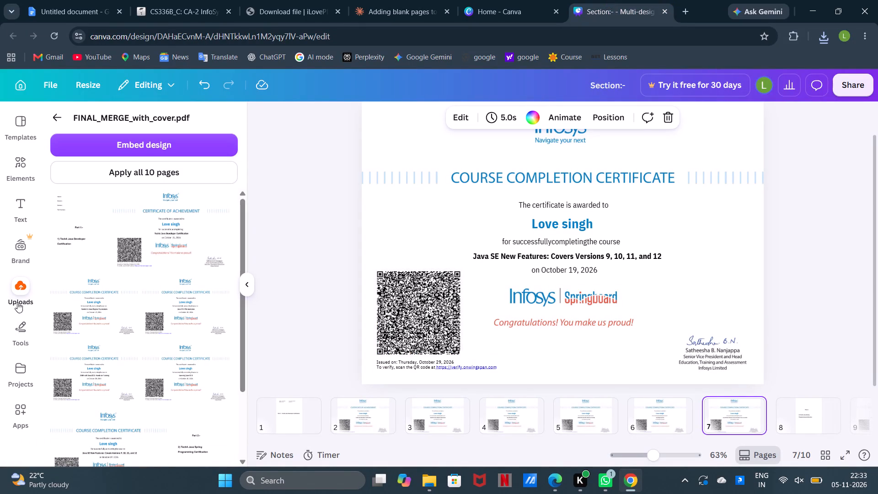
Leave the pages of FINAL_MERGE_with_cover.pdf and upload FINAL_MERGE_1_with_blank_pages.pdf from the Downloads folder.
click(18, 289)
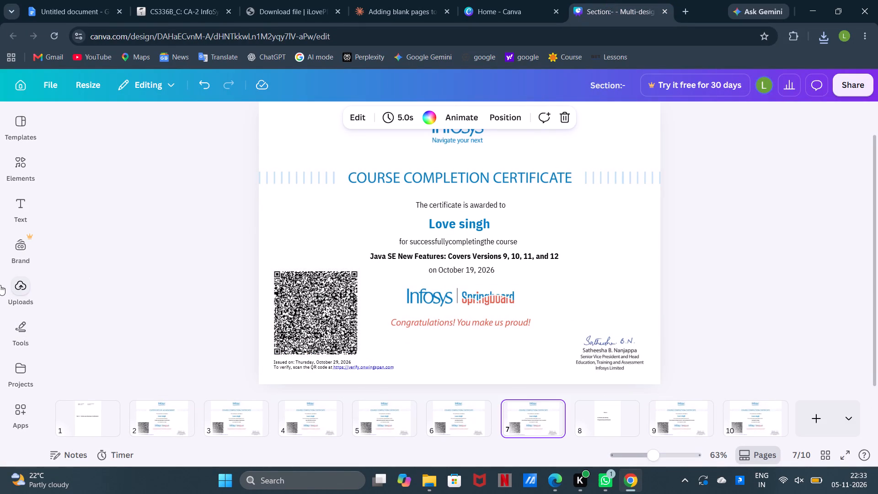
click(30, 290)
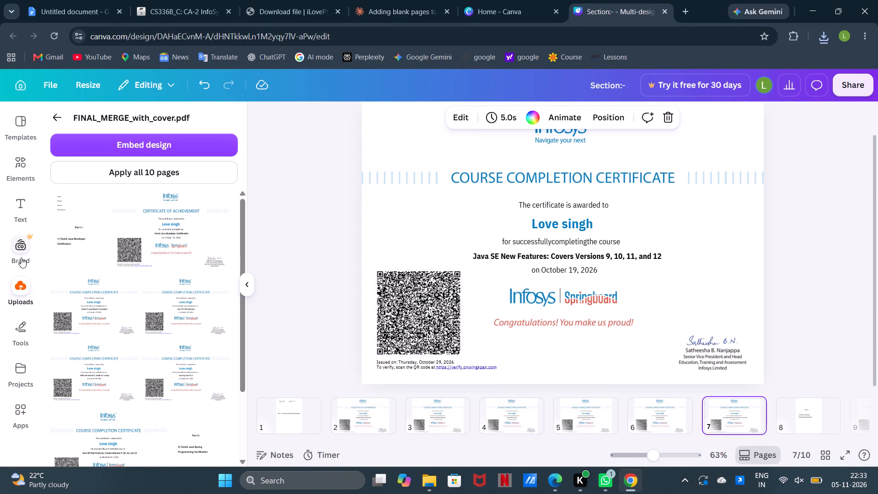
double_click(22, 284)
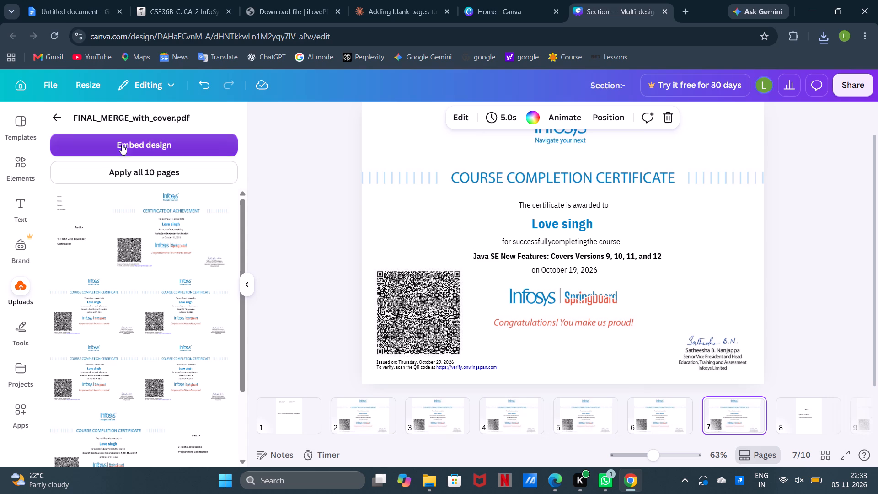
click(53, 114)
click(53, 114)
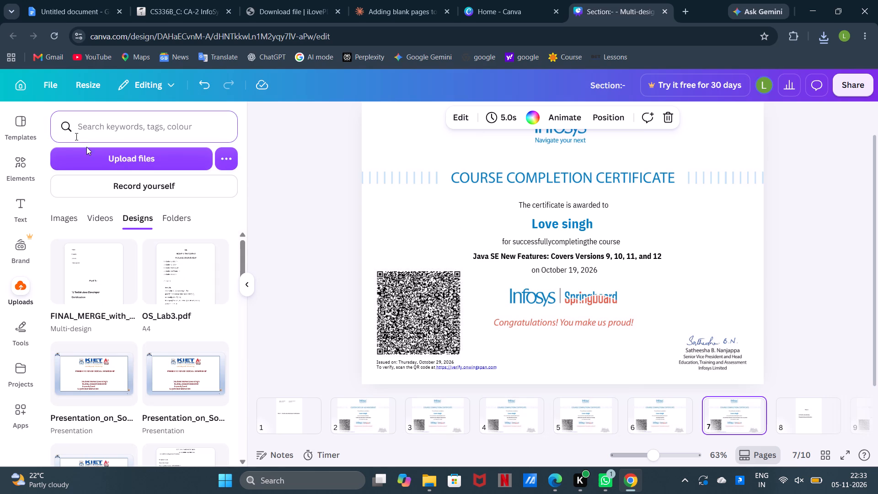
click(89, 150)
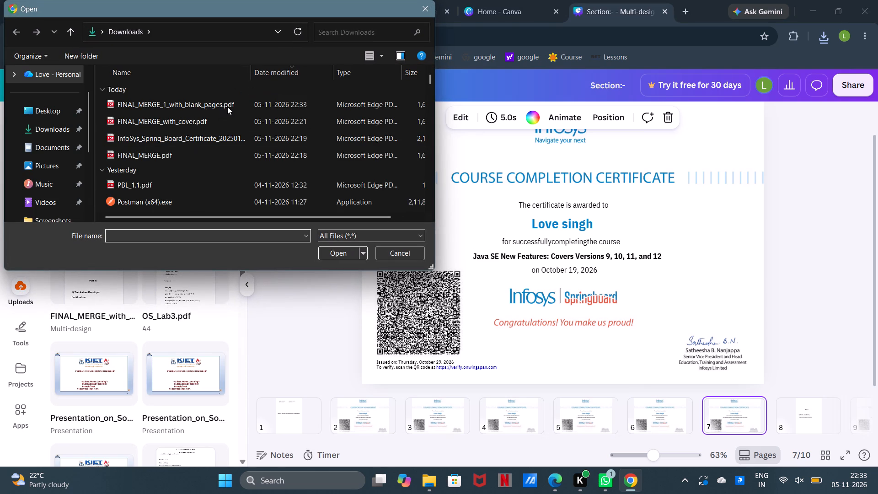
click(227, 107)
click(348, 249)
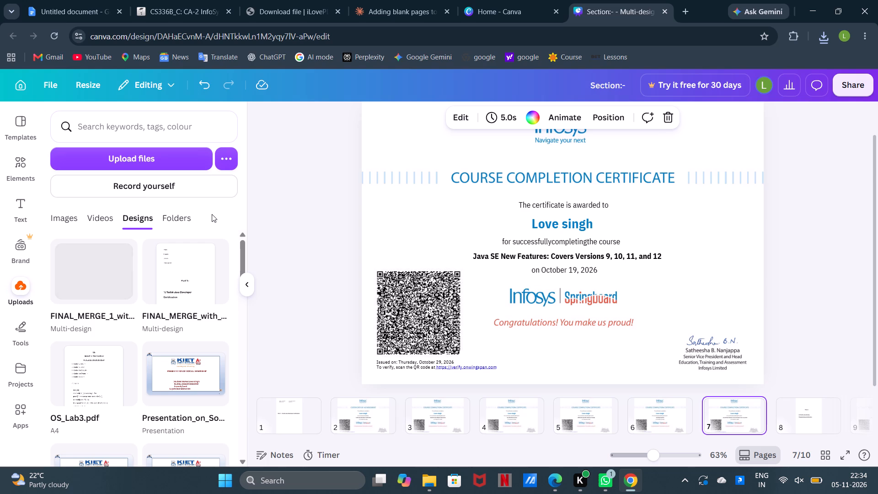
Replace all pages of the design with the 10 pages of the uploaded FINAL_MERGE_1_with_blank_pages.pdf.
double_click(82, 301)
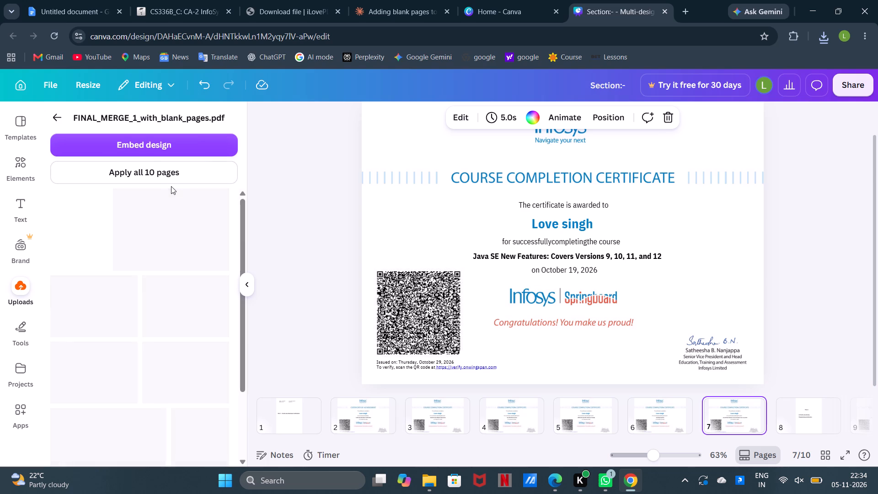
click(177, 181)
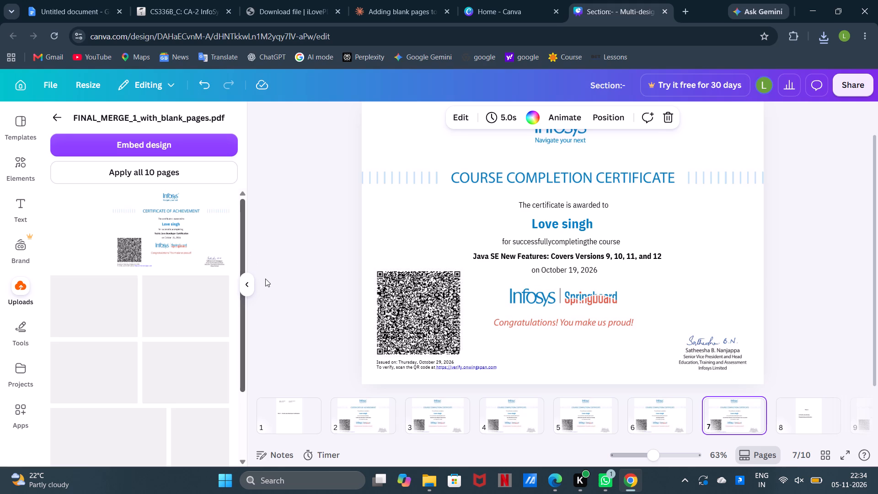
click(198, 175)
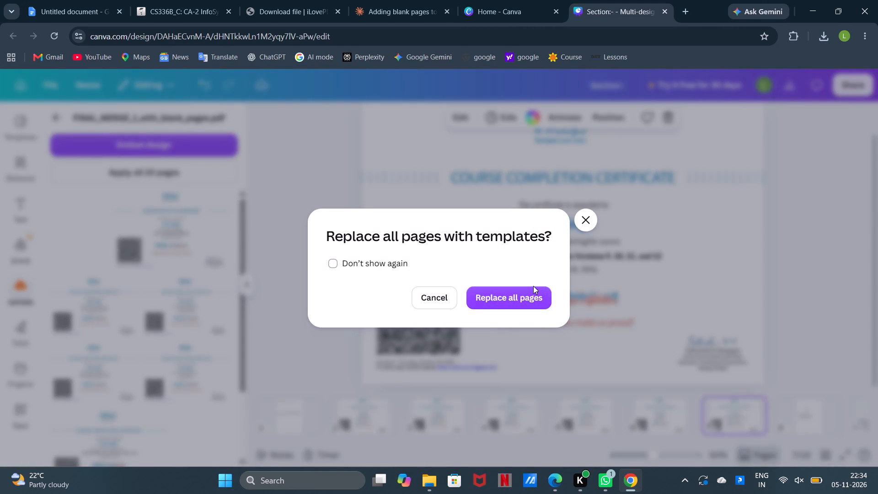
click(589, 217)
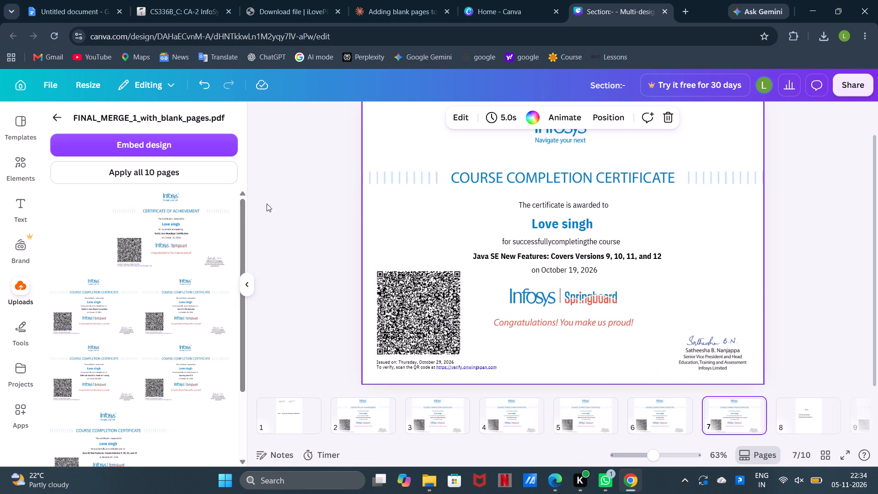
double_click(123, 175)
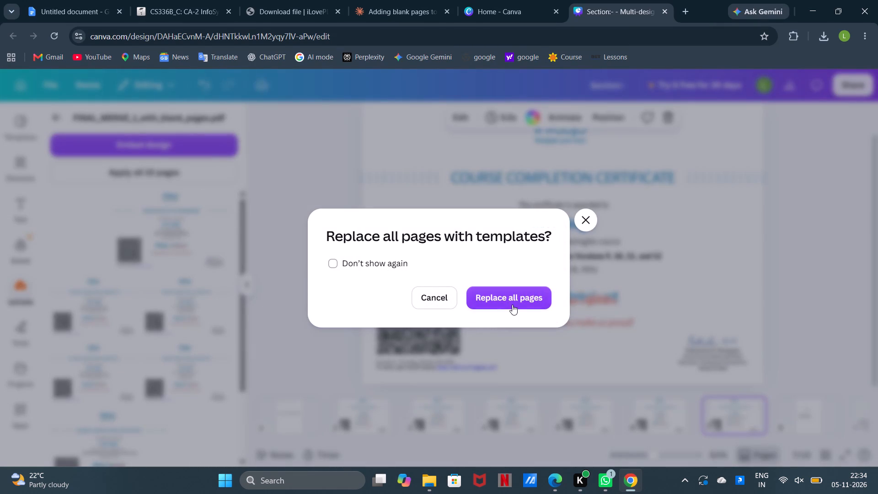
click(512, 305)
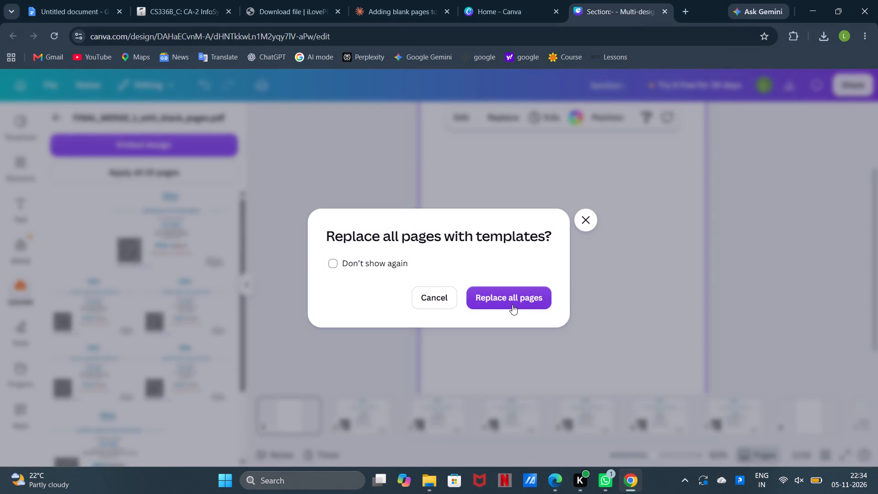
click(512, 305)
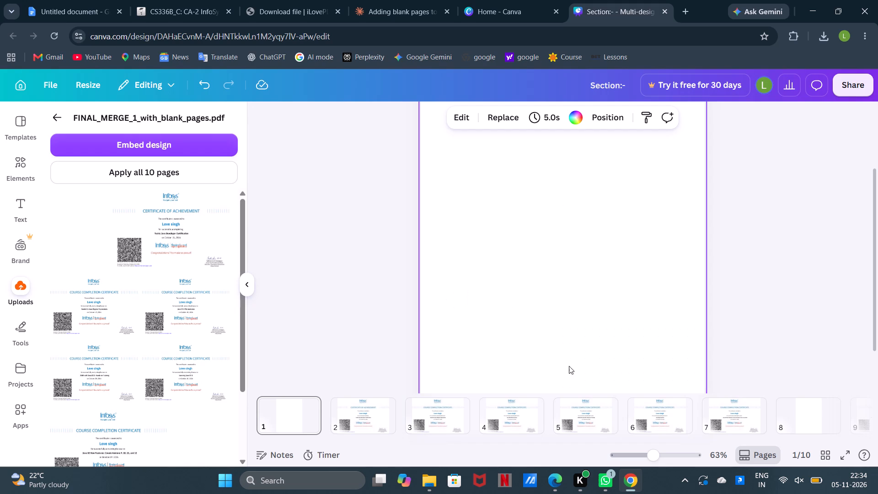
Examine the first two pages of the design, switching between page 1 and the certificate on page 2.
click(360, 415)
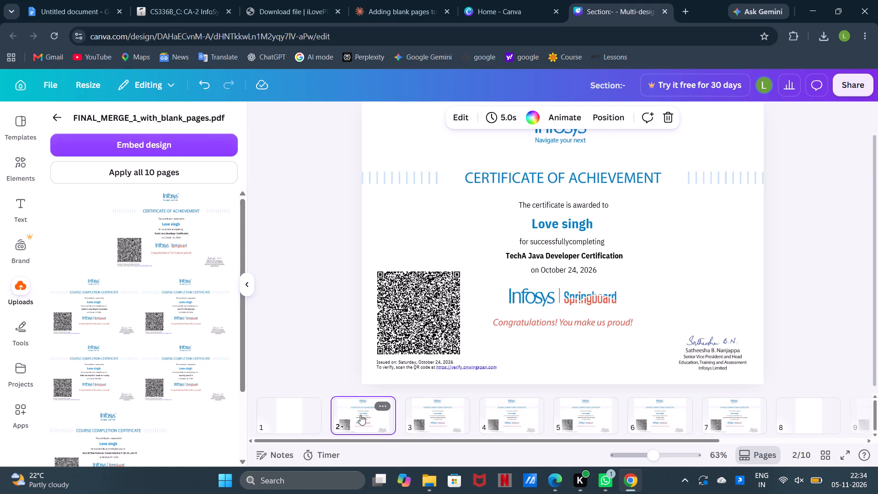
click(313, 414)
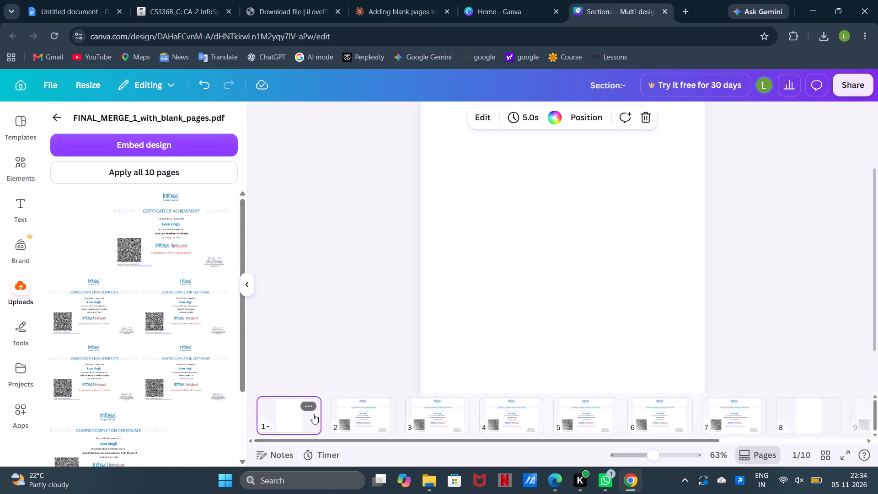
click(519, 246)
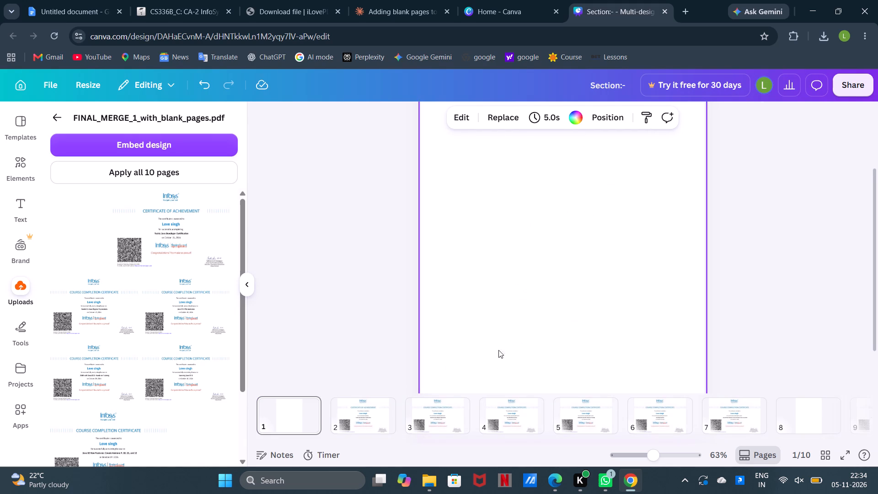
click(380, 413)
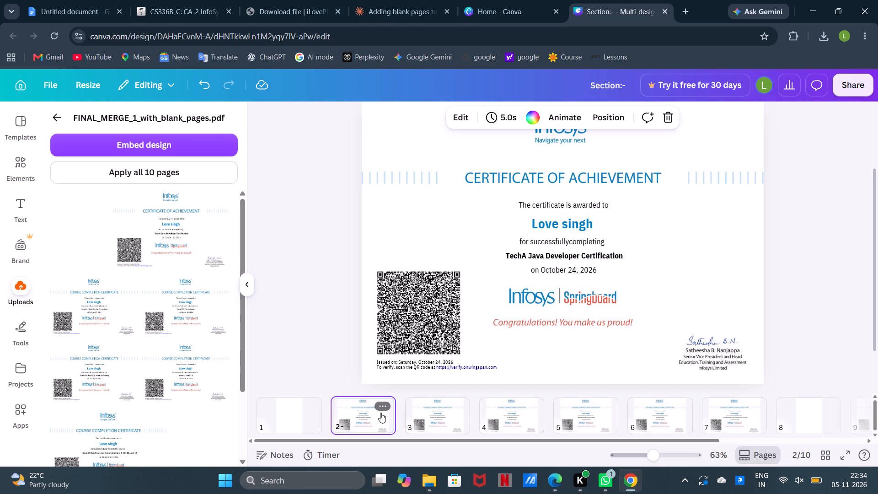
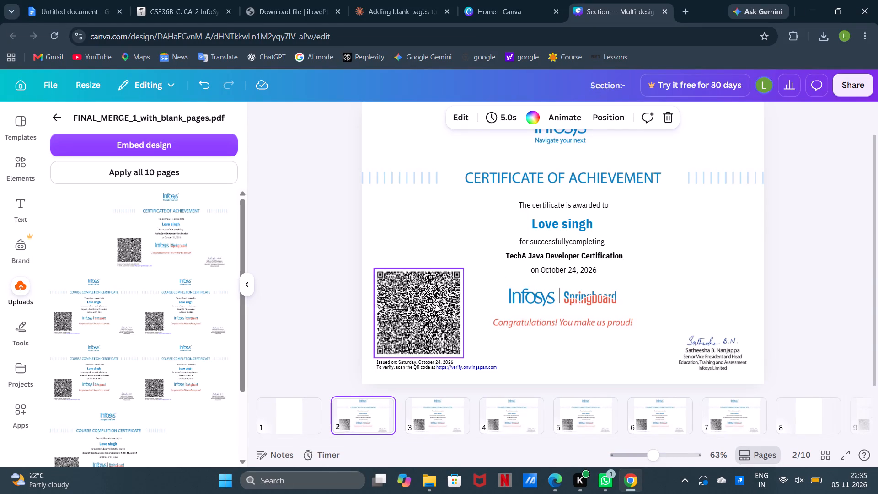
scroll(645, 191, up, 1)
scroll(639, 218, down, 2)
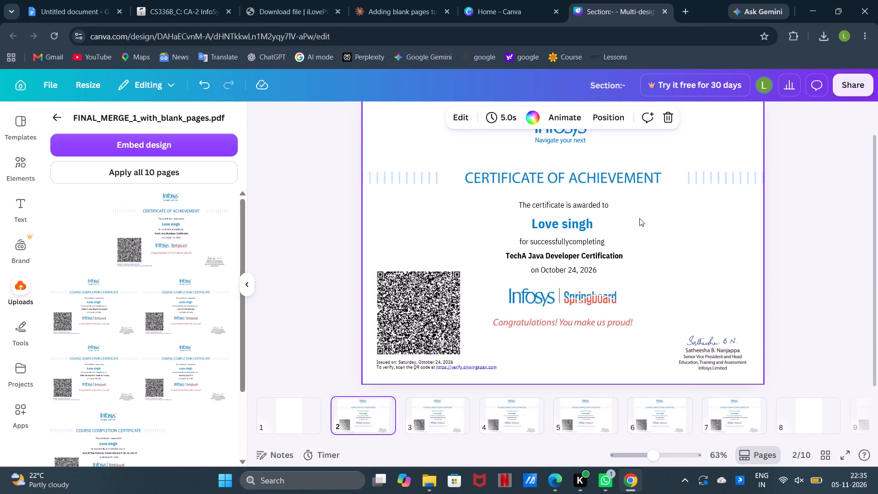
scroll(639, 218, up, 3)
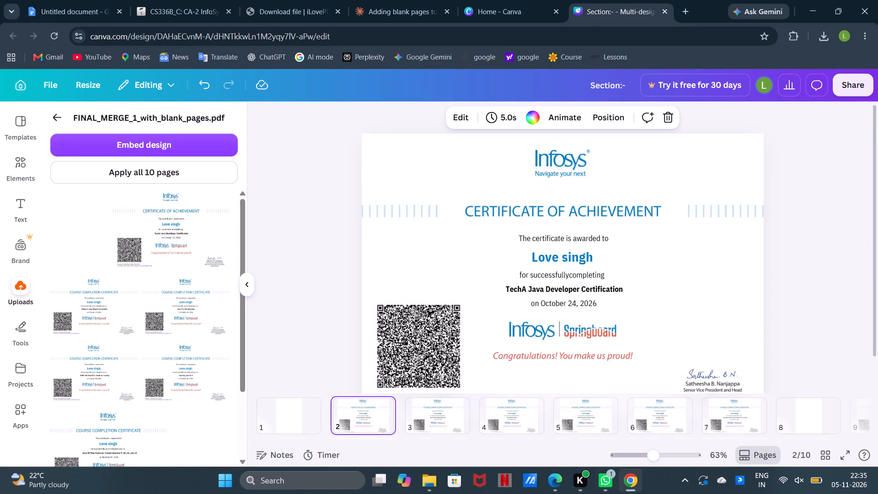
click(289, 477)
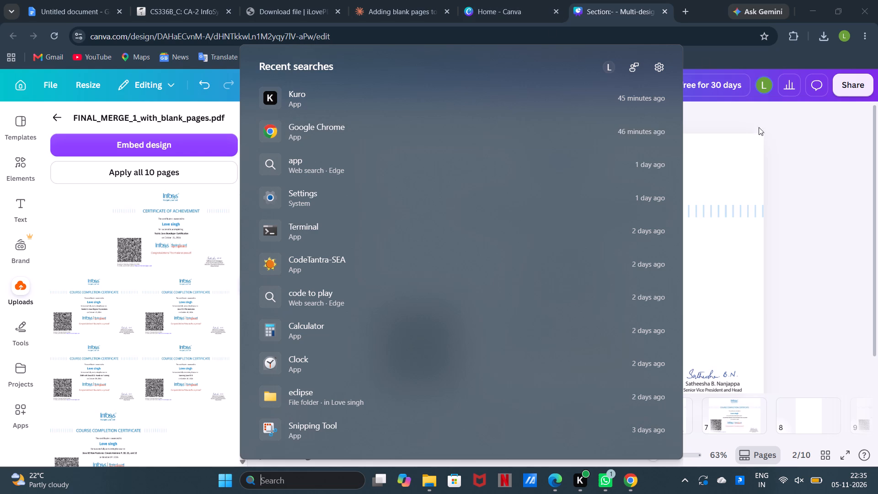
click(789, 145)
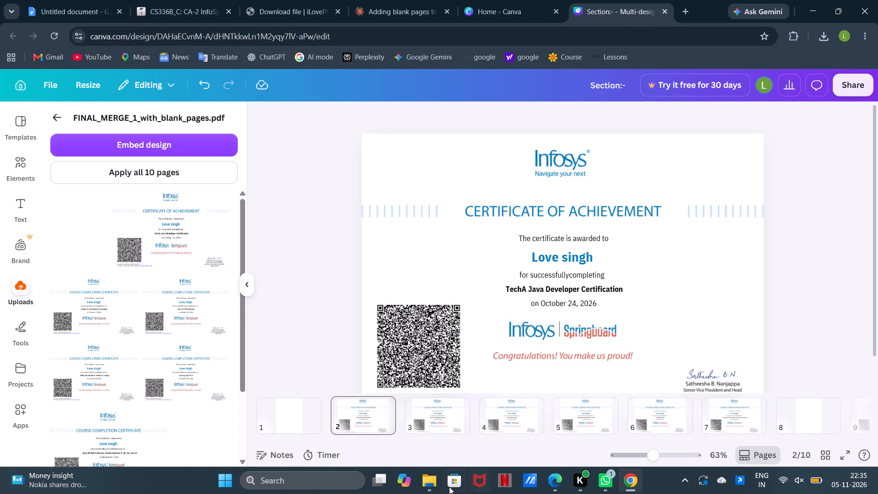
Open FINAL_MERGE_1_with_blank_pages.pdf from the Downloads folder in Word, just this once, and accept its conversion to an editable document.
click(425, 483)
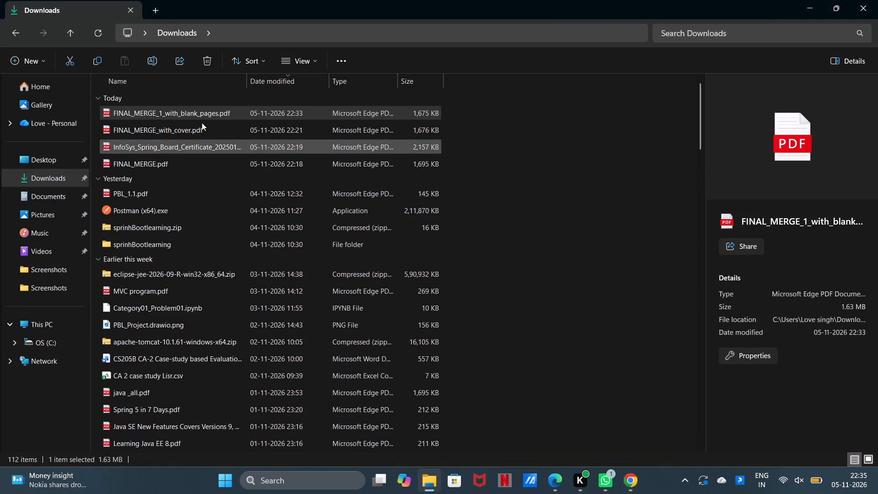
drag(203, 121, 203, 108)
right_click(203, 108)
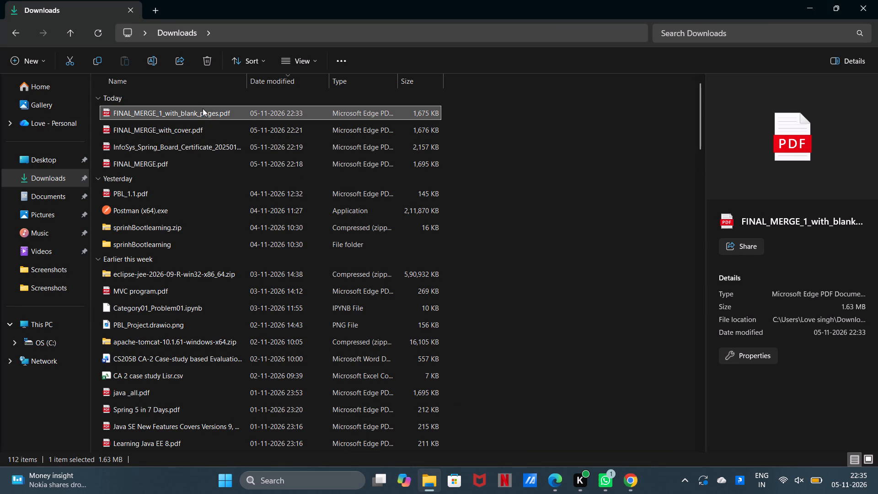
right_click(203, 108)
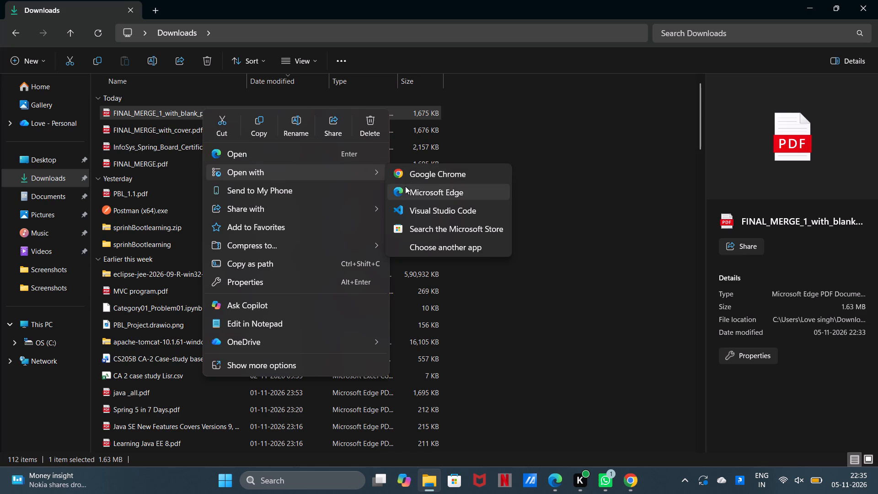
click(421, 245)
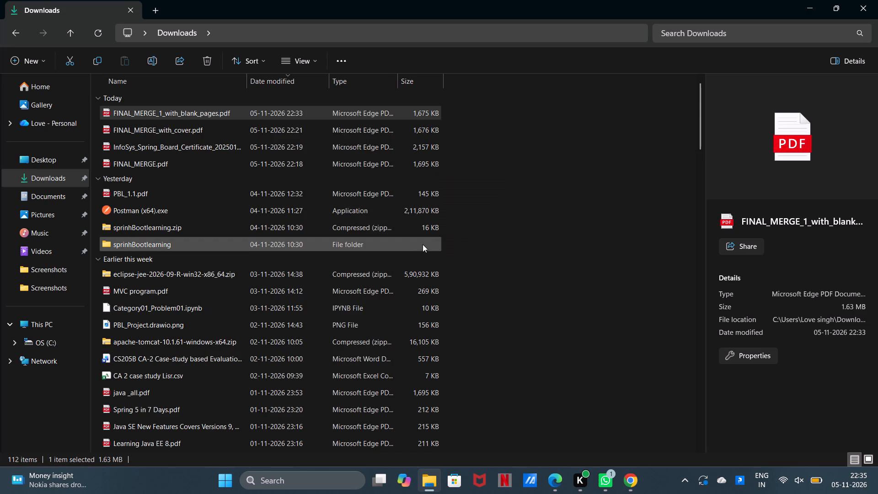
scroll(449, 258, down, 3)
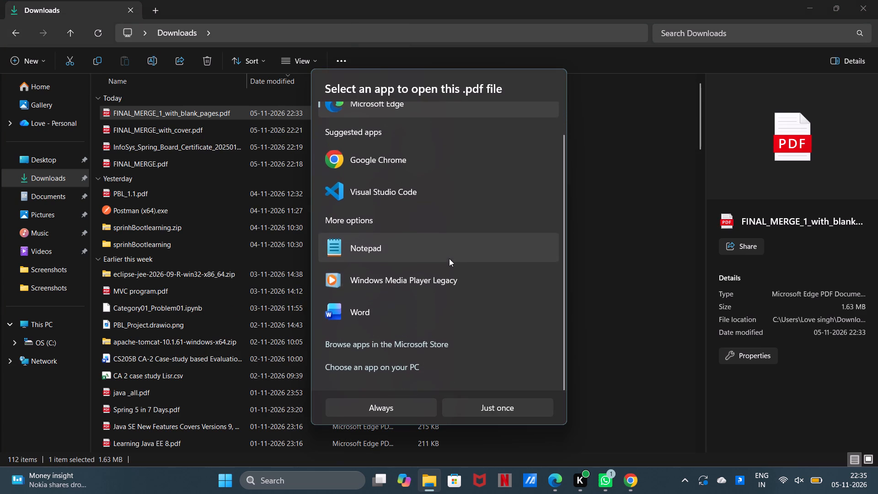
click(370, 329)
click(388, 320)
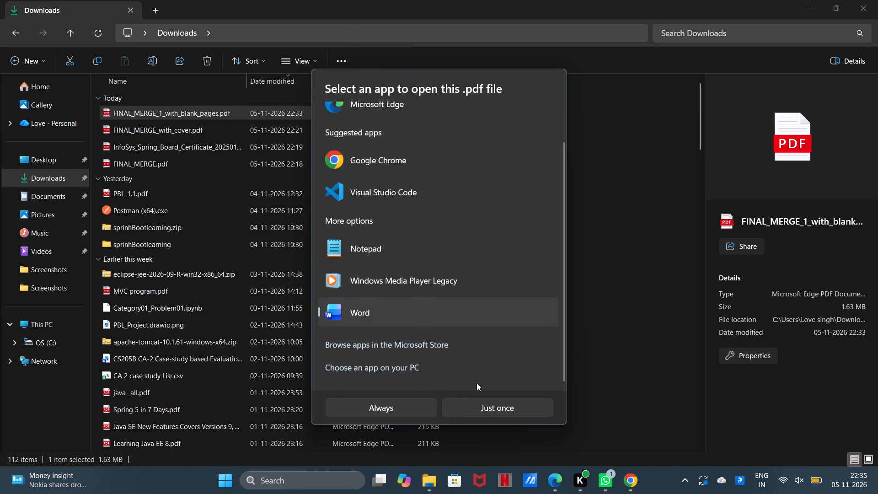
click(503, 410)
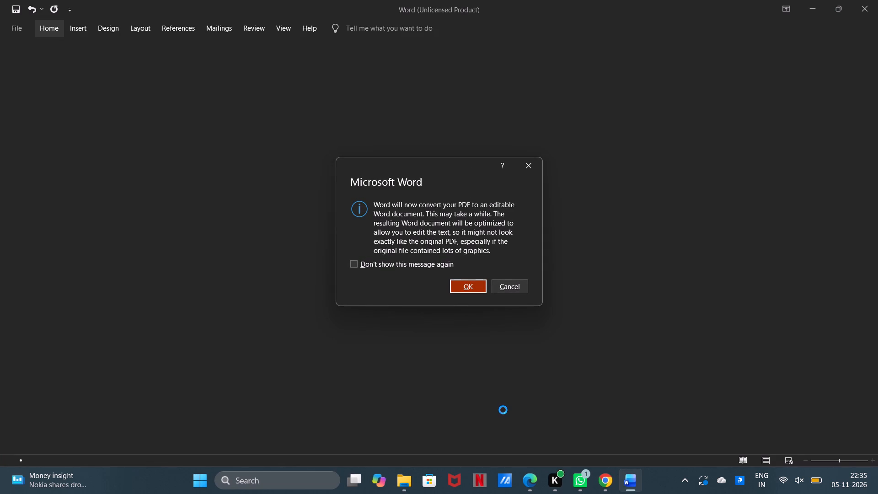
click(463, 289)
click(477, 289)
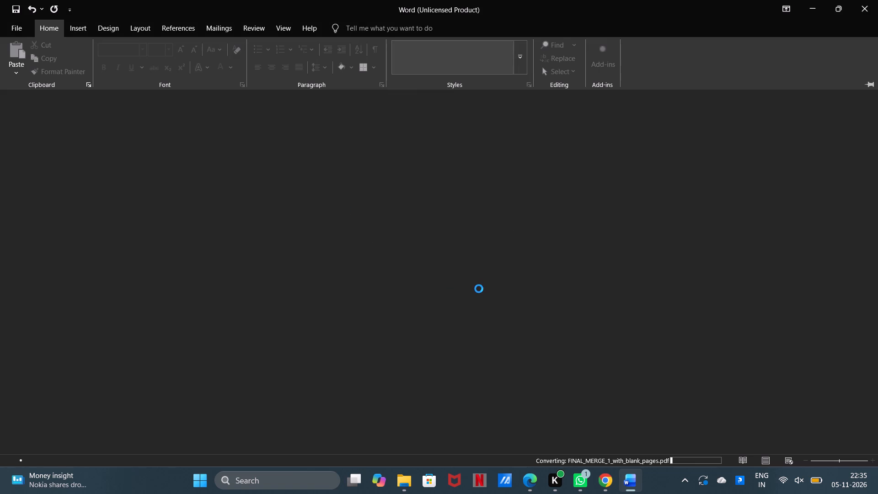
Switch back to the Canva design in Chrome and view page 1 and the certificate on page 2.
click(606, 487)
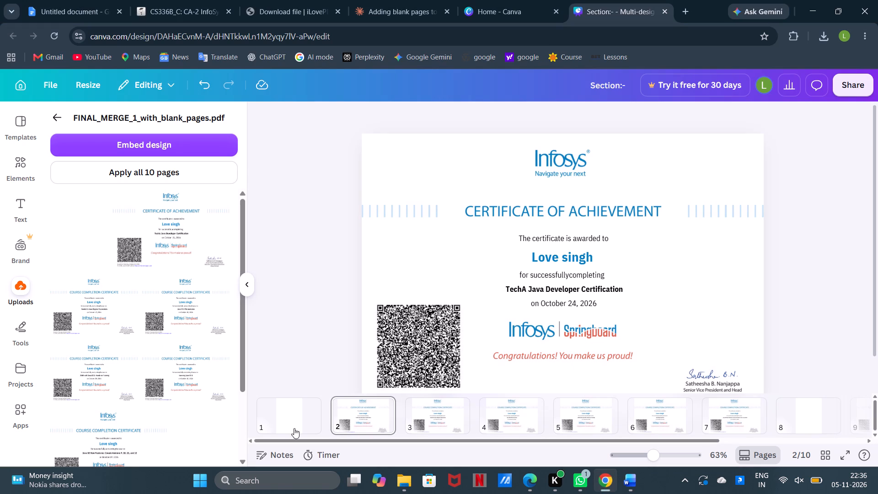
click(305, 407)
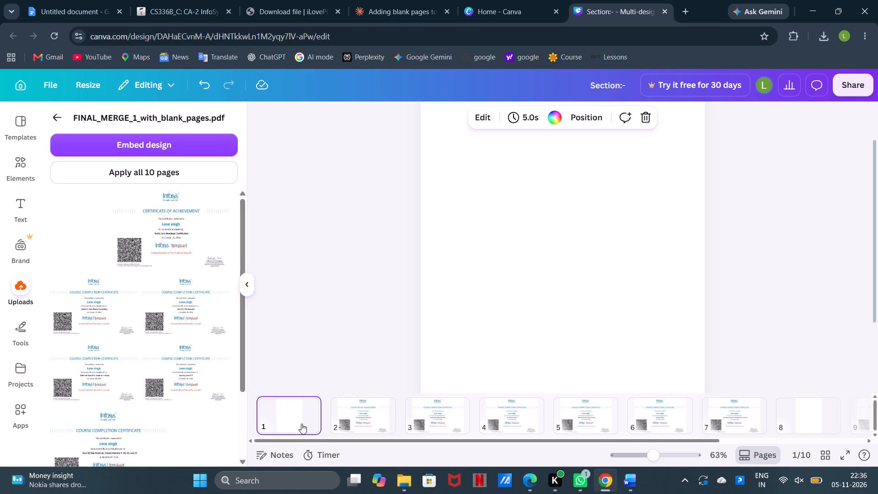
click(357, 412)
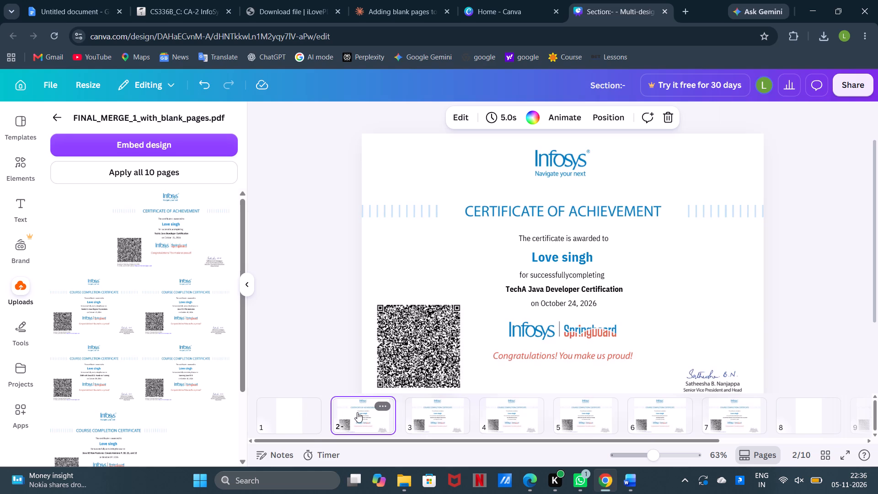
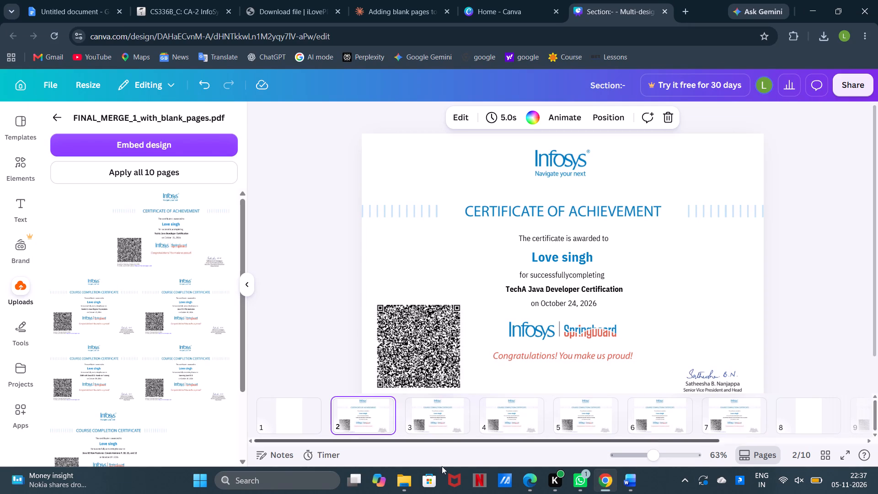
Open Spring 5 in 7 Days.pdf from the Downloads folder and view its certificate down to the issue date.
click(400, 483)
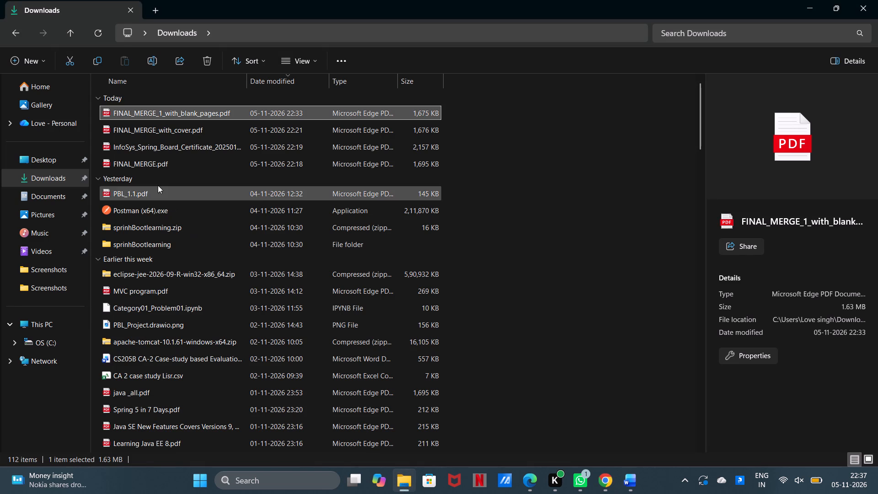
double_click(196, 415)
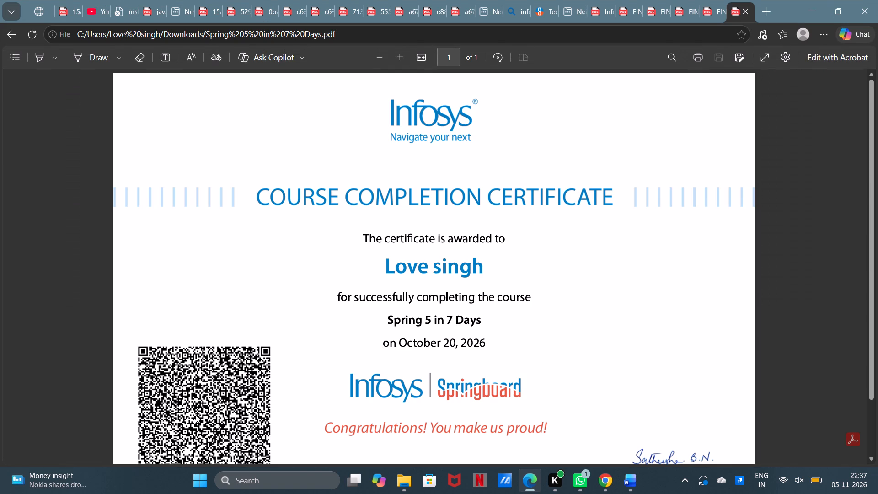
drag(196, 415, 195, 370)
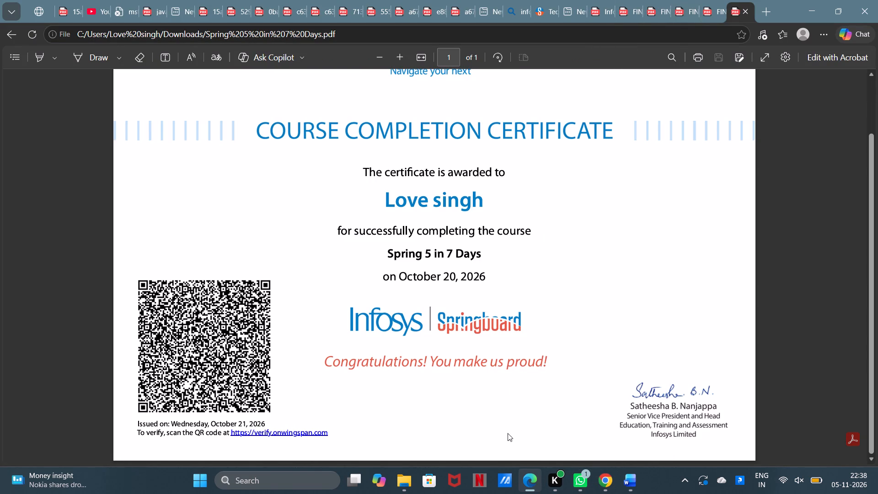
Switch back to the Canva design in Chrome and select the blank content on page 1.
click(613, 480)
click(513, 0)
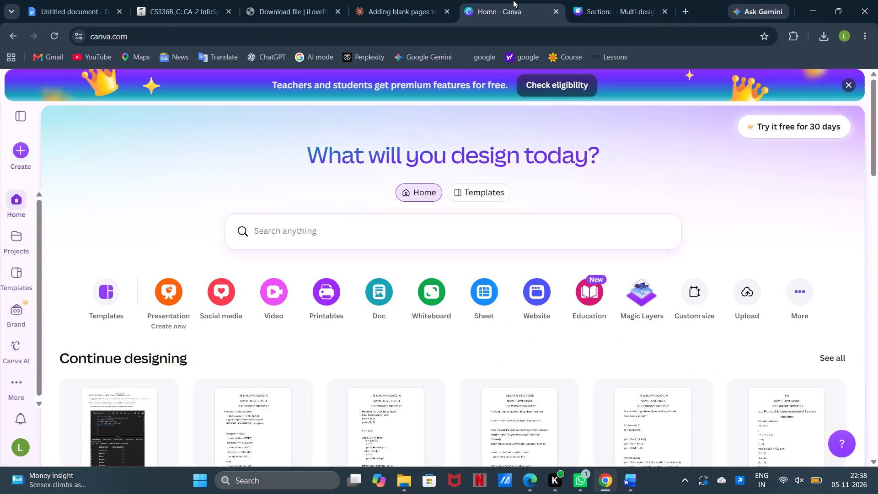
click(574, 0)
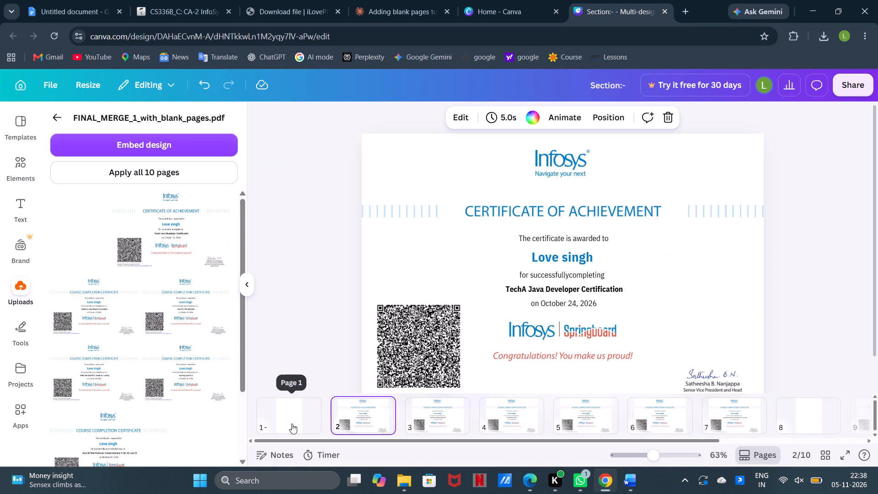
click(292, 424)
click(488, 196)
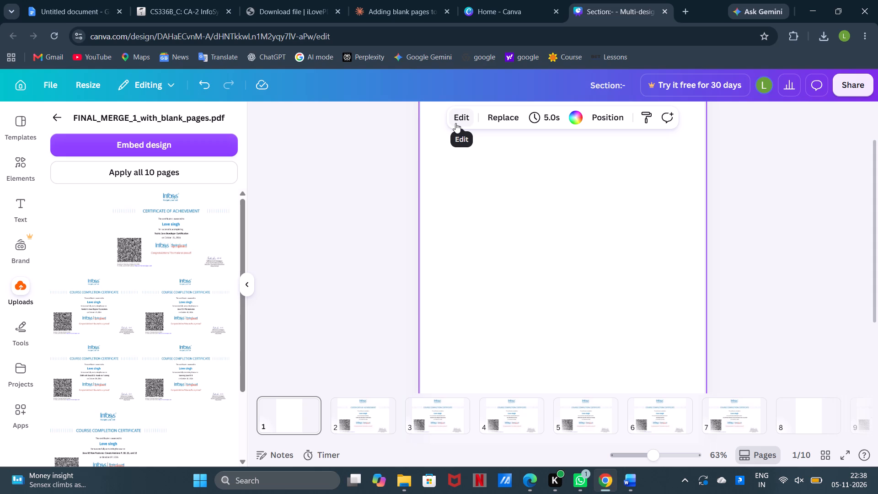
Share FINAL_MERGE_1_with_blank_pages.pdf from the Downloads folder through WhatsApp.
click(400, 489)
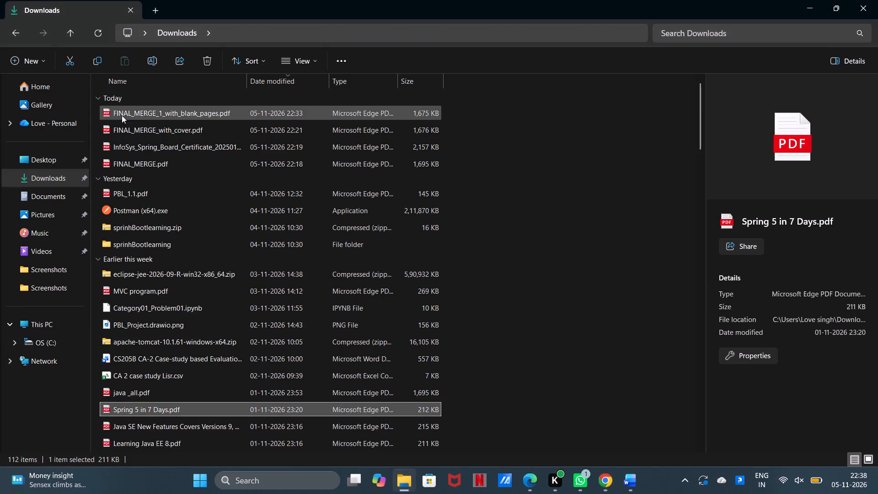
click(159, 116)
click(185, 63)
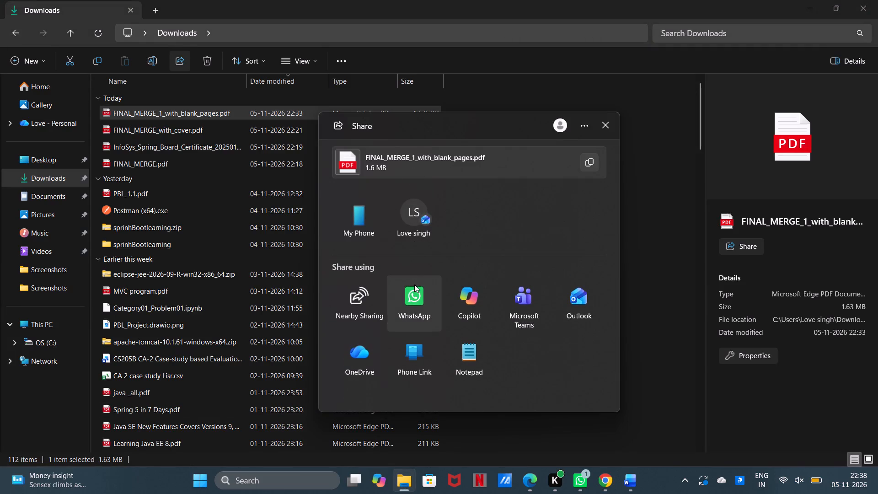
click(414, 285)
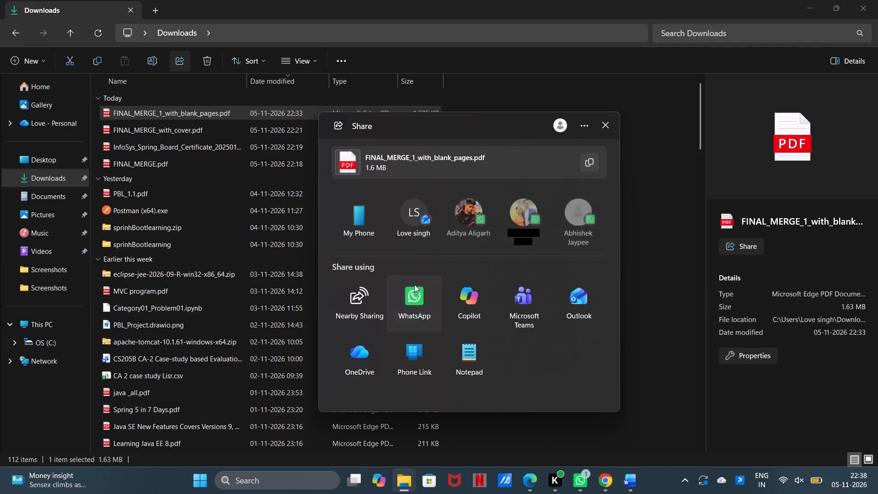
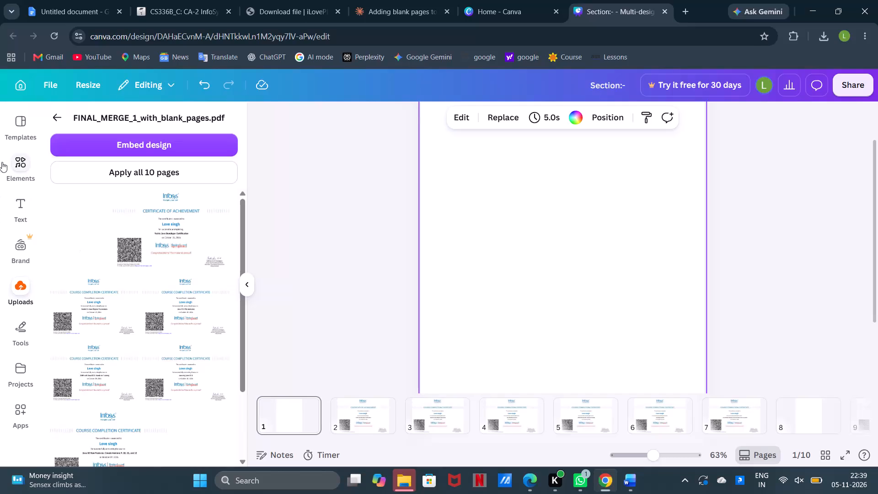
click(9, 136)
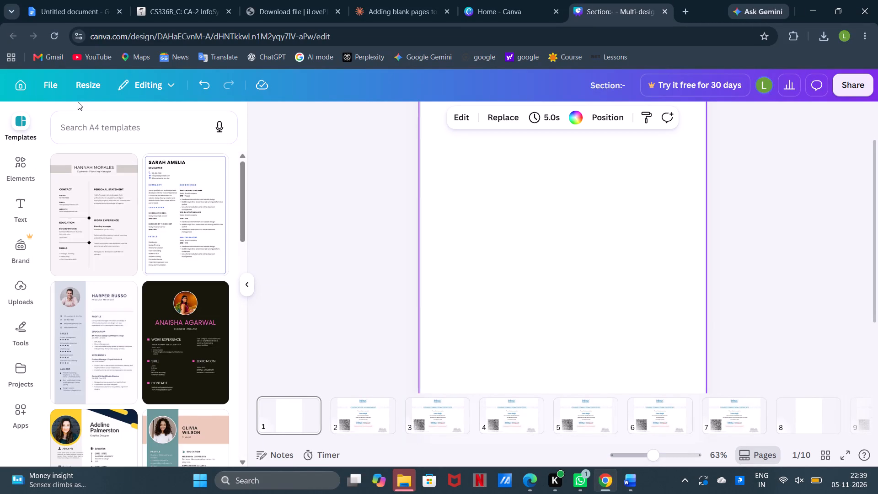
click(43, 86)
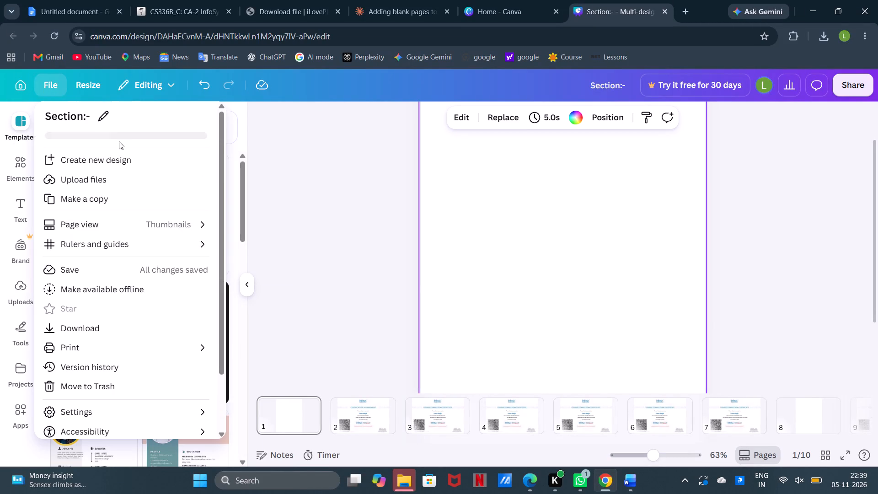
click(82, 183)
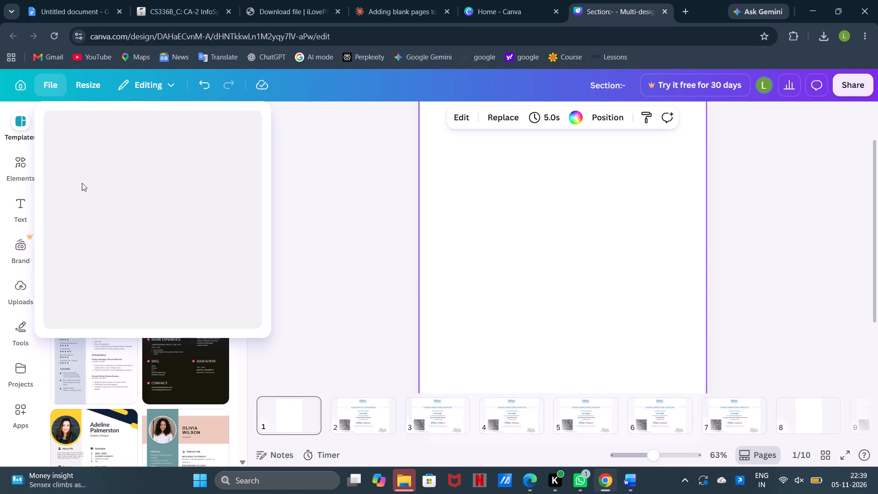
Return to the Canva home page and create a new blank presentation.
double_click(20, 77)
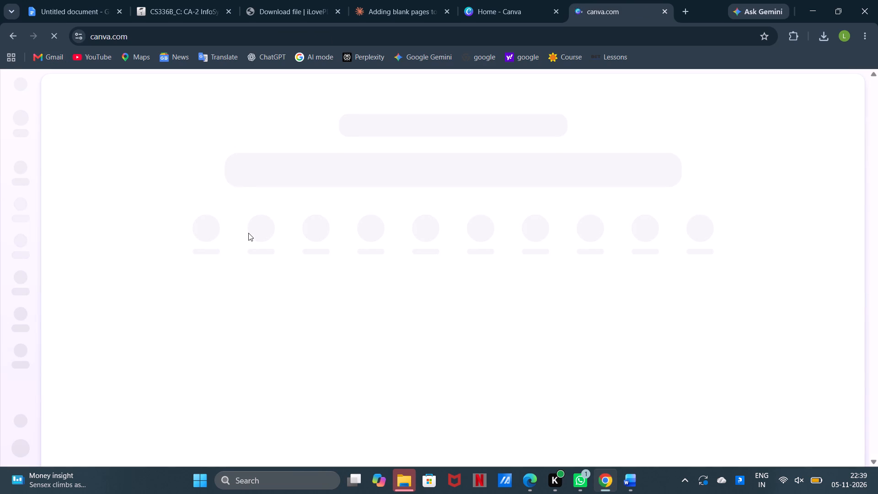
drag(173, 256, 171, 274)
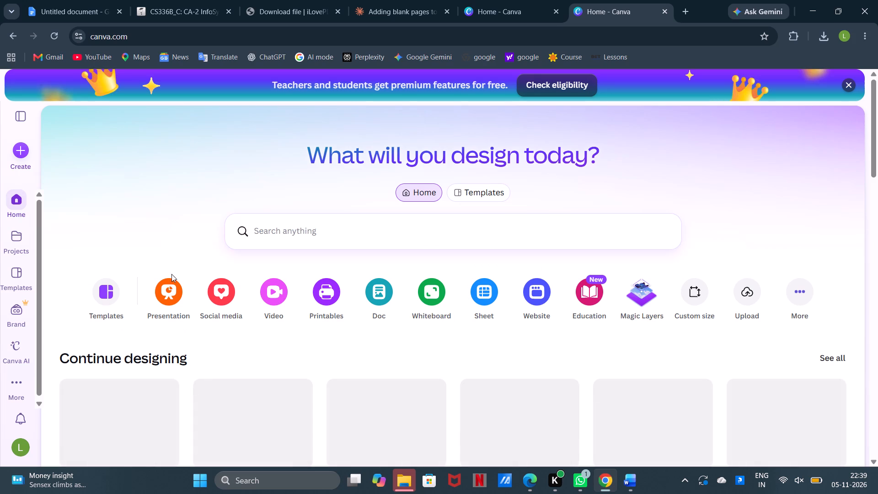
drag(171, 274, 173, 302)
double_click(173, 302)
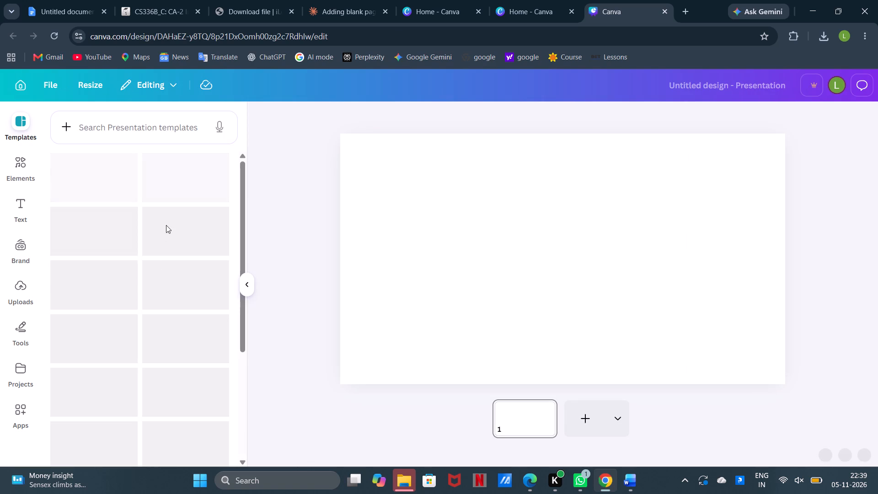
Upload FINAL_MERGE_with_cover.pdf from the Downloads folder to the new presentation's uploads.
click(20, 297)
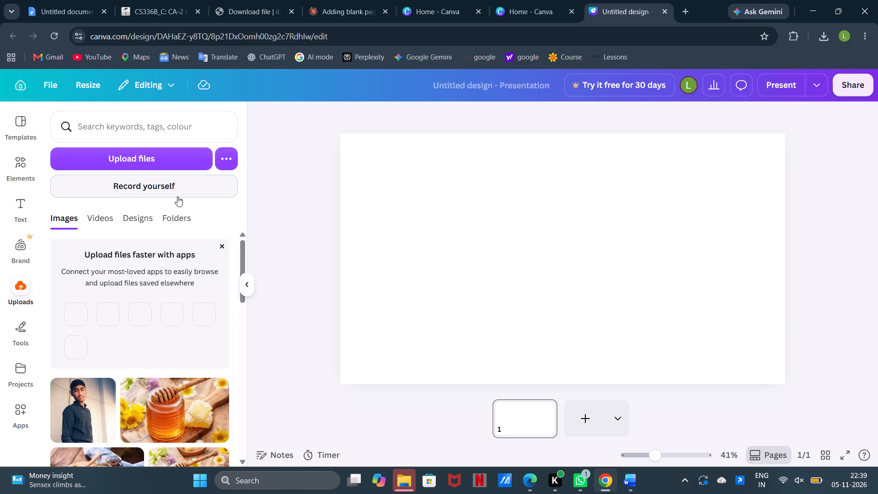
click(158, 185)
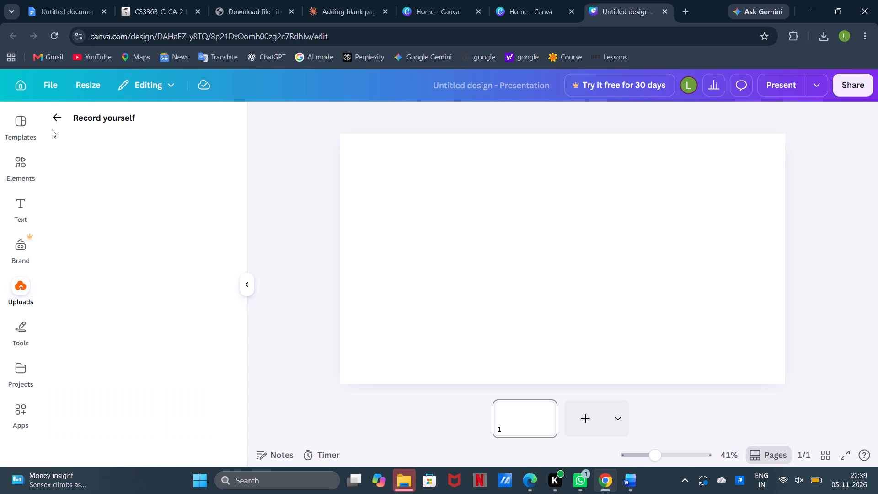
click(54, 116)
click(156, 168)
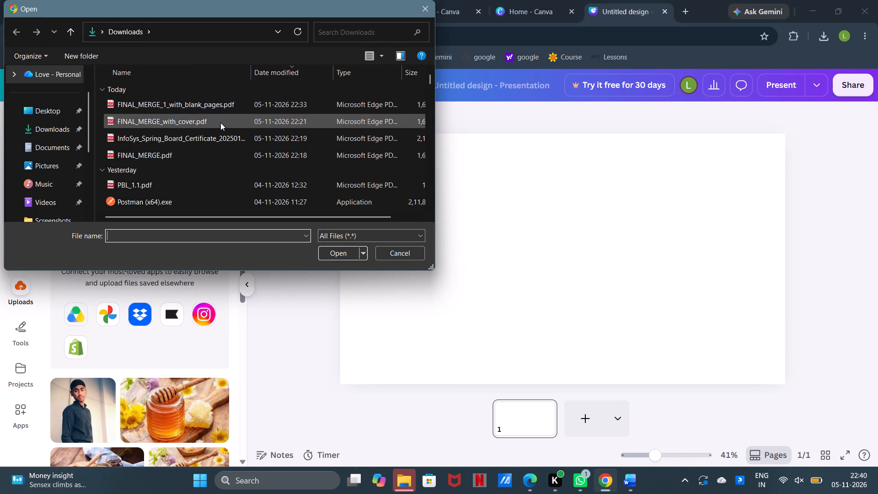
click(219, 125)
click(340, 245)
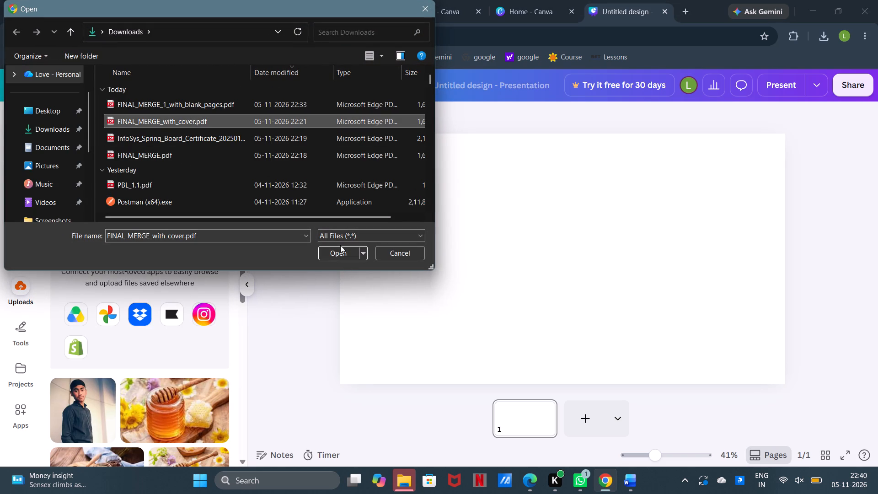
double_click(340, 245)
double_click(340, 245)
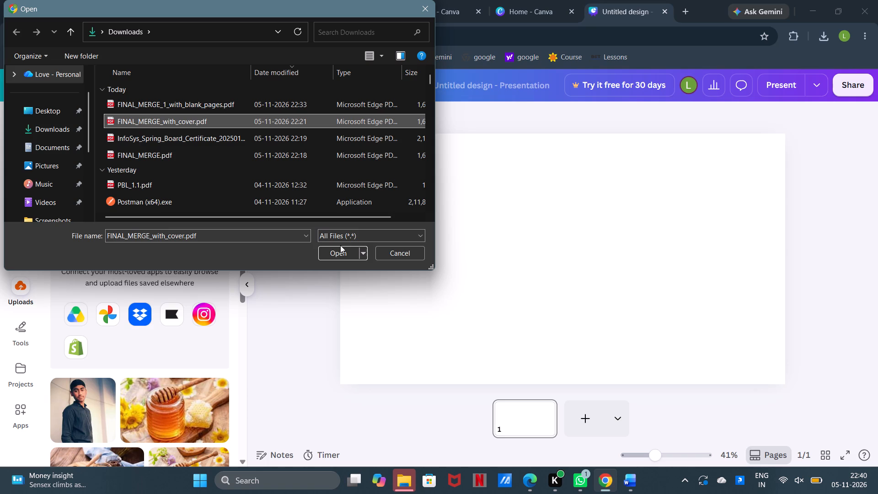
click(340, 247)
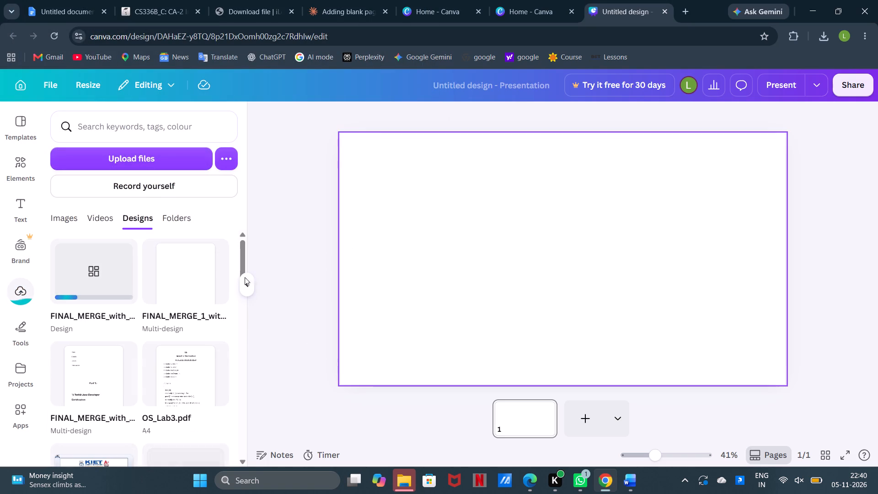
Open the uploaded FINAL_MERGE_with_cover.pdf and place its "Part 1:-" cover page on page 1 of the presentation.
double_click(107, 377)
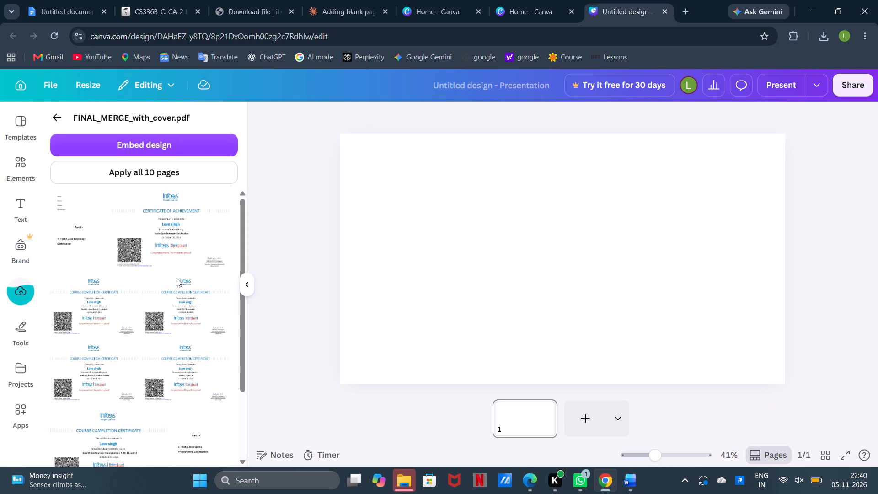
double_click(86, 226)
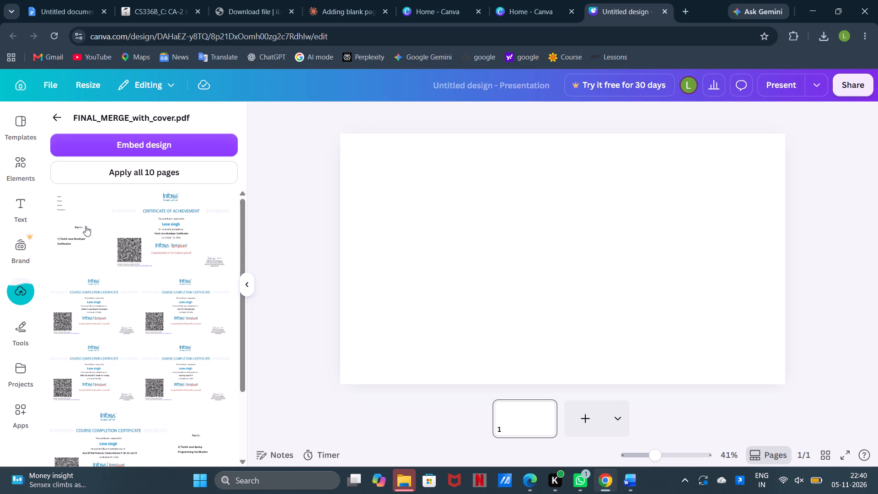
click(86, 226)
drag(86, 226, 382, 324)
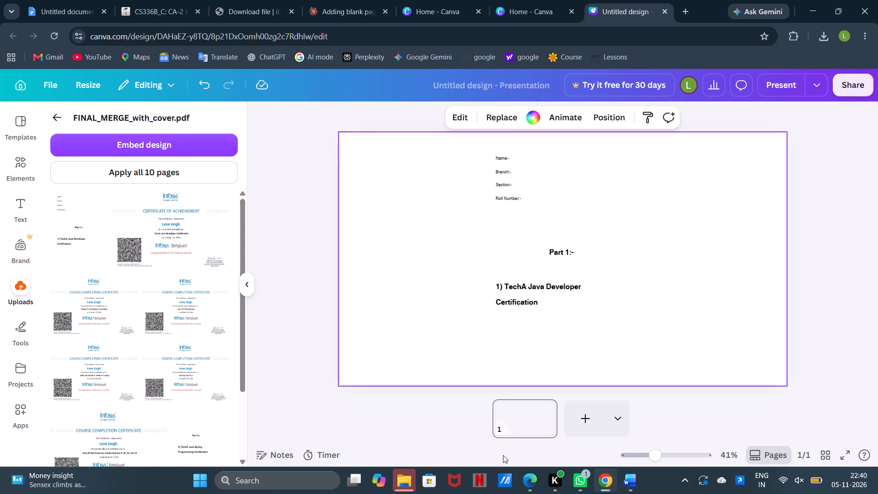
scroll(579, 287, up, 1)
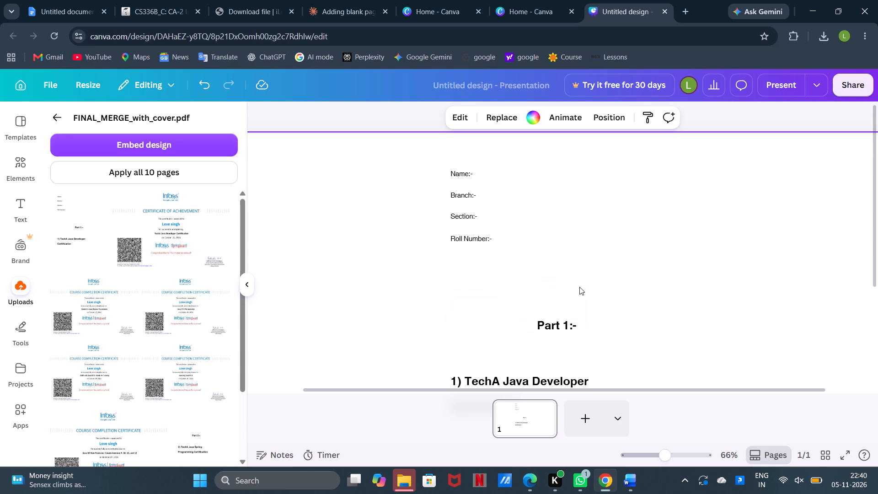
scroll(579, 287, up, 1)
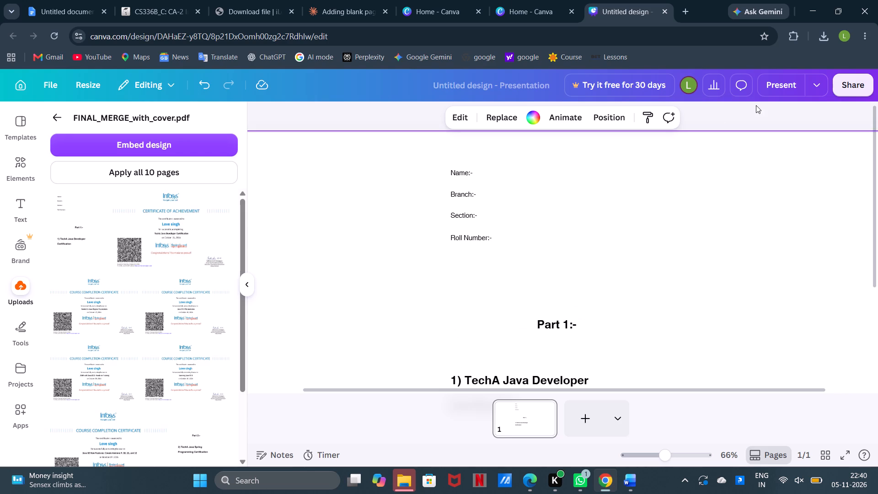
Refresh the CA-2 InfoSys Spring Board Certificate submission status in the KIET LMS and reopen the assignment from the dashboard's upcoming events.
click(160, 2)
scroll(360, 345, down, 2)
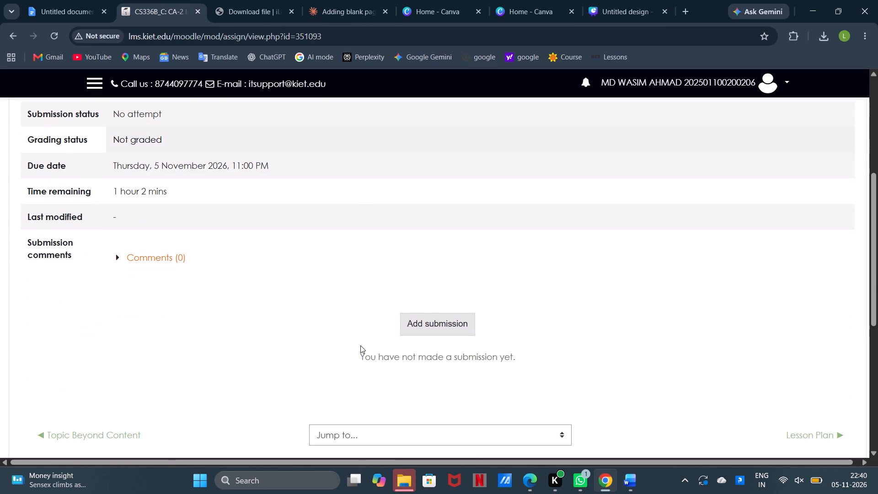
double_click(48, 41)
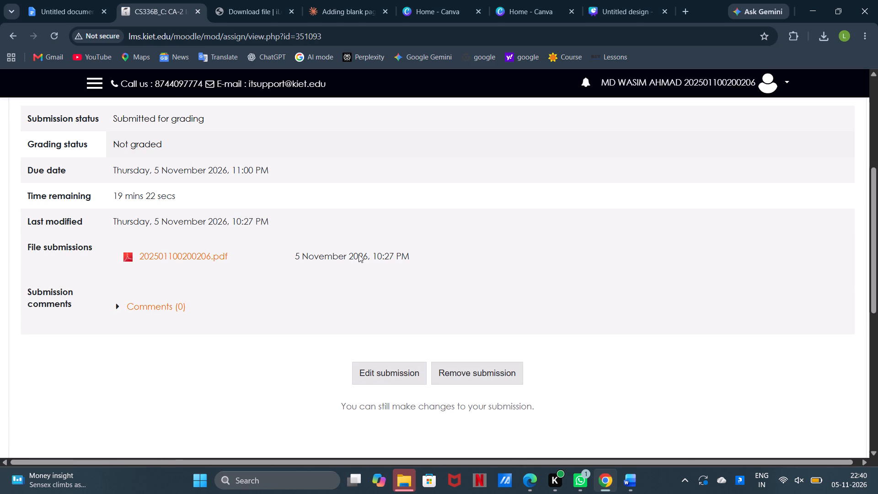
scroll(359, 254, up, 1)
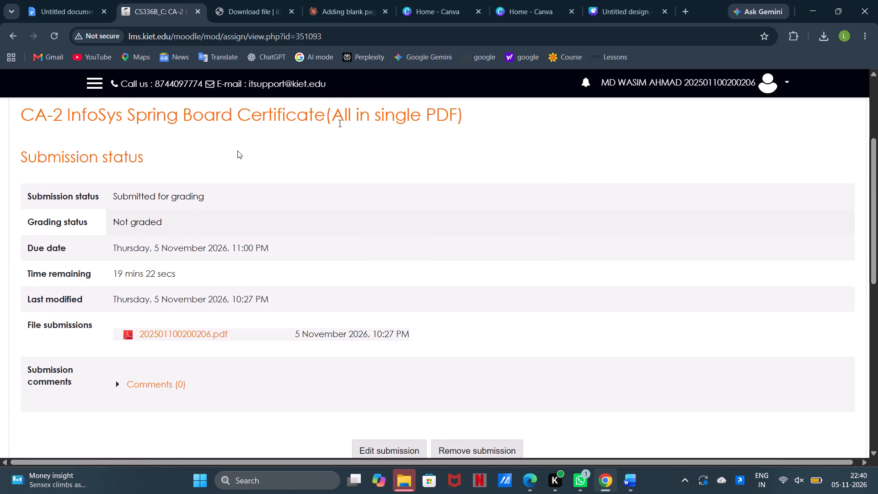
scroll(237, 150, right, 15)
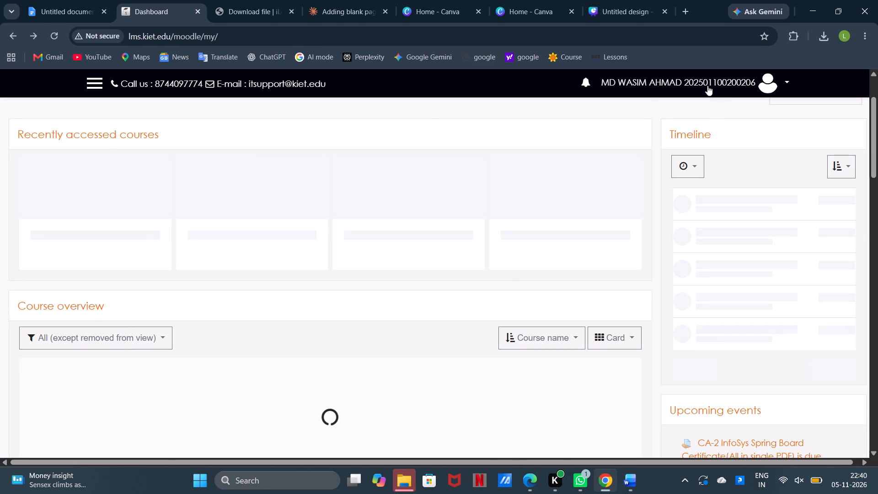
scroll(761, 365, down, 1)
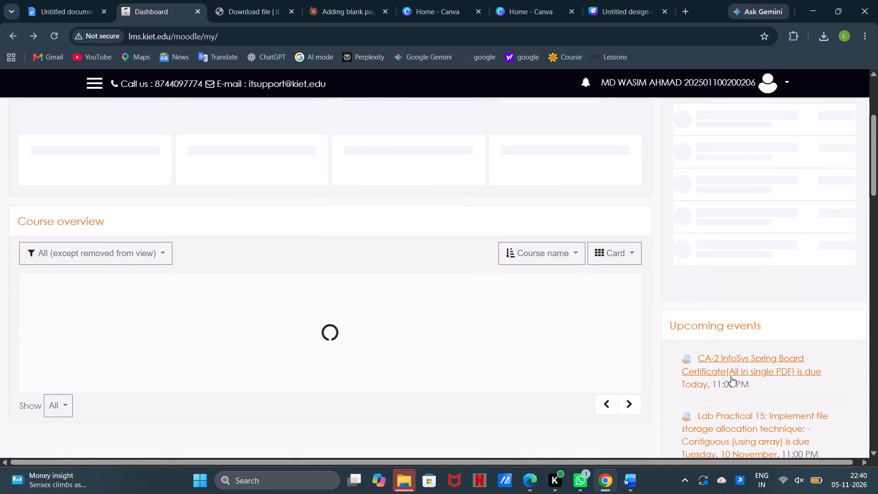
click(731, 376)
scroll(439, 336, down, 1)
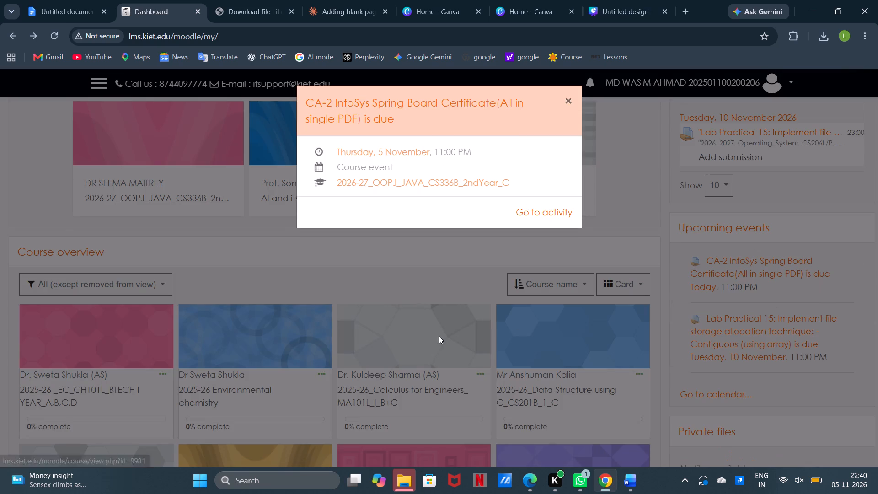
scroll(439, 336, down, 1)
click(529, 217)
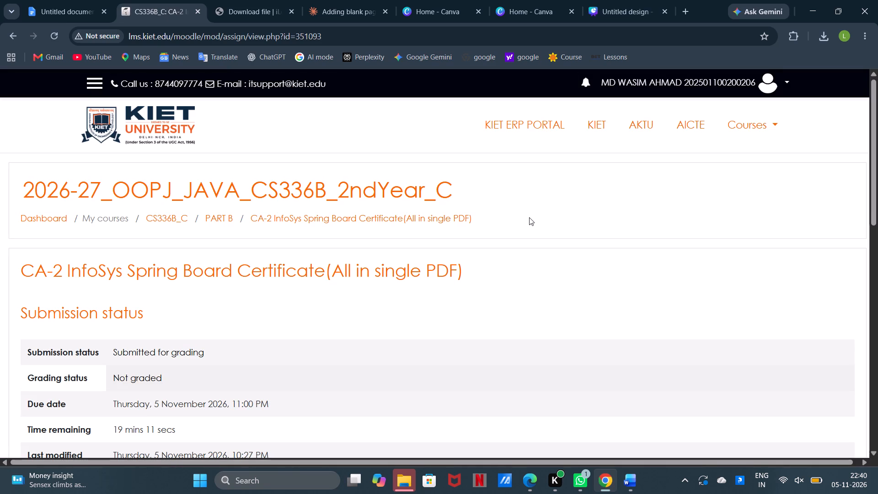
Download the PDF submitted for the CA-2 assignment, keep the file and open it.
scroll(225, 352, down, 3)
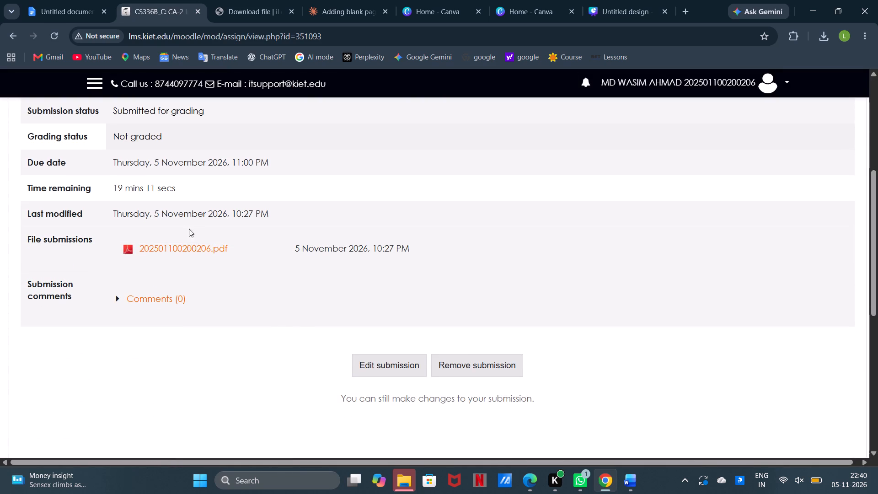
double_click(173, 244)
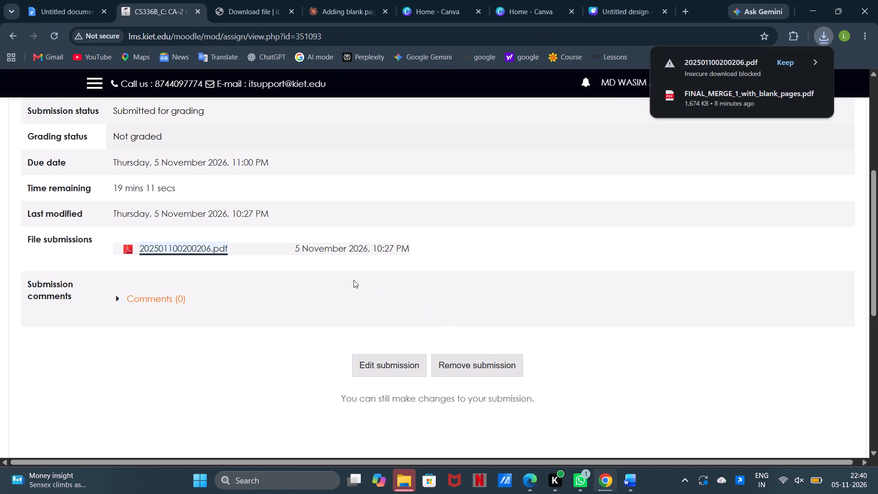
click(781, 65)
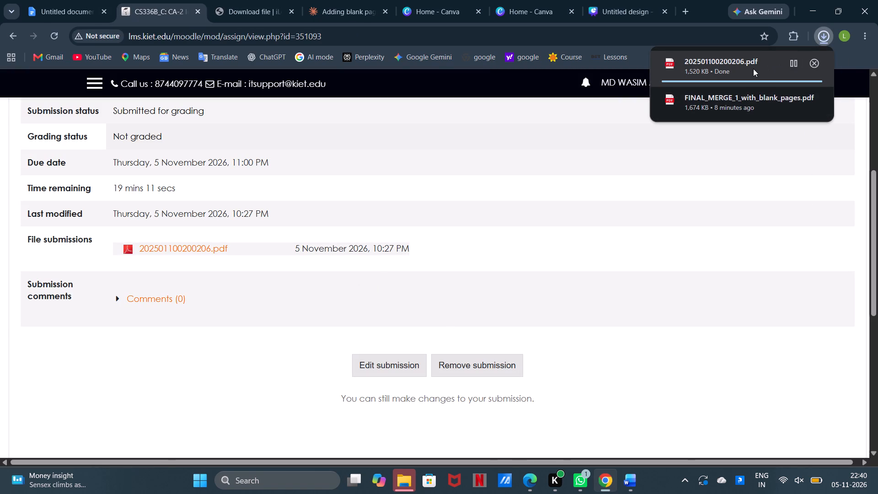
click(753, 69)
Examine the submitted PDF's cover page layout and the order of its Infosys certificates.
scroll(551, 145, down, 1)
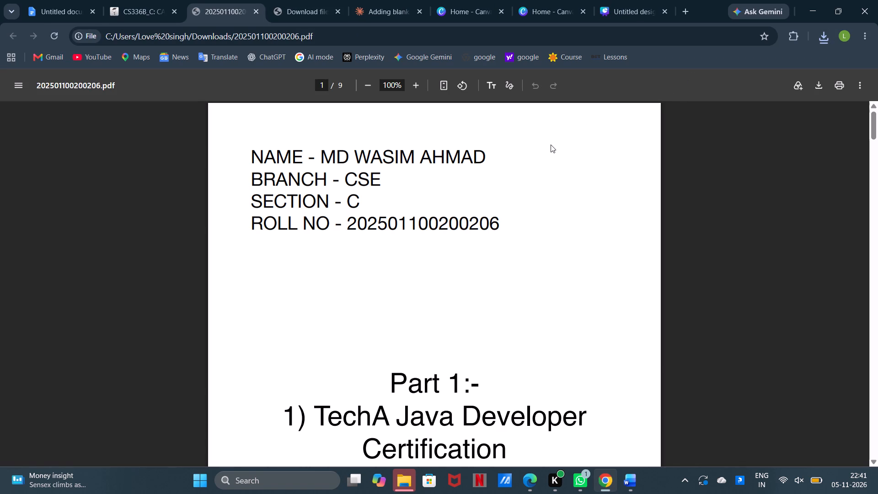
scroll(551, 145, down, 1)
scroll(501, 263, down, 9)
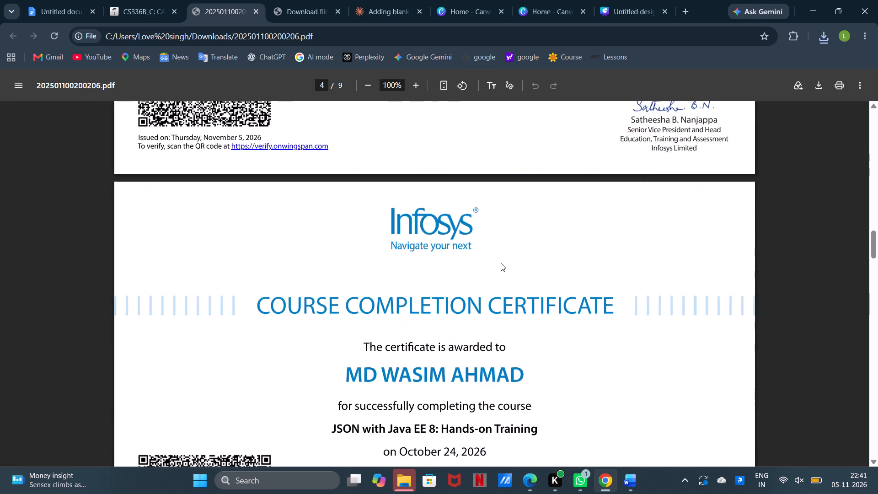
scroll(501, 263, down, 3)
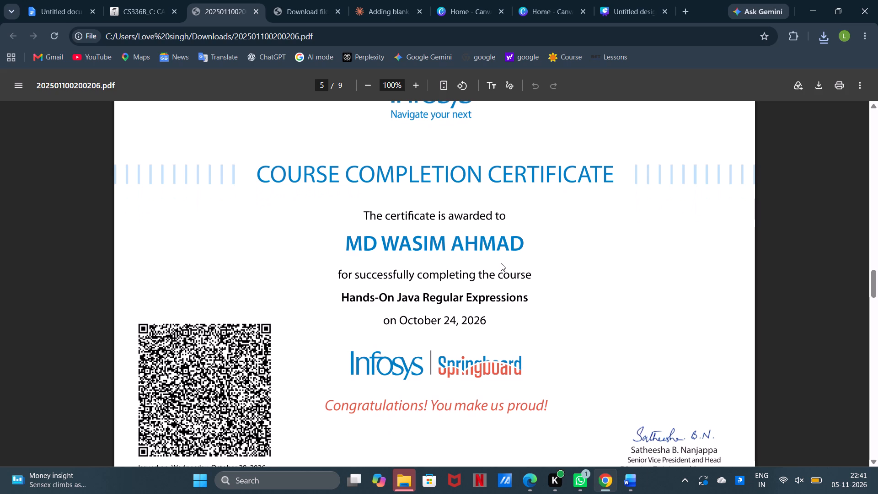
scroll(501, 263, up, 11)
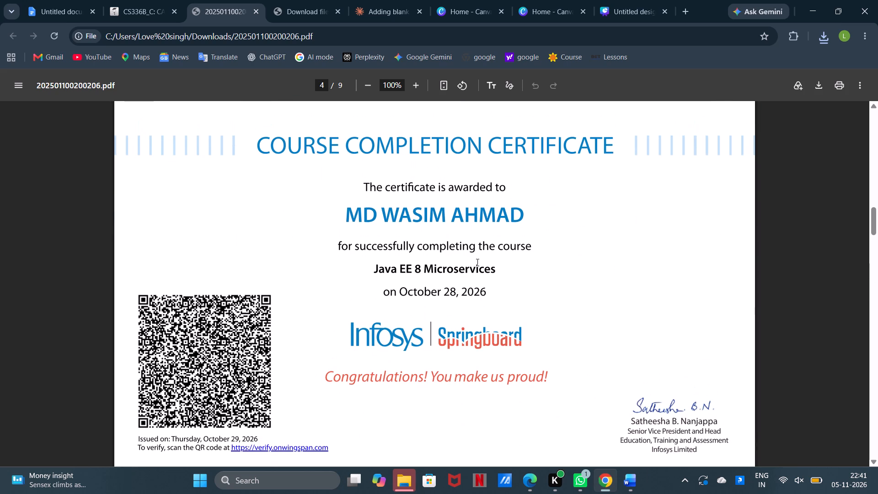
scroll(476, 262, up, 6)
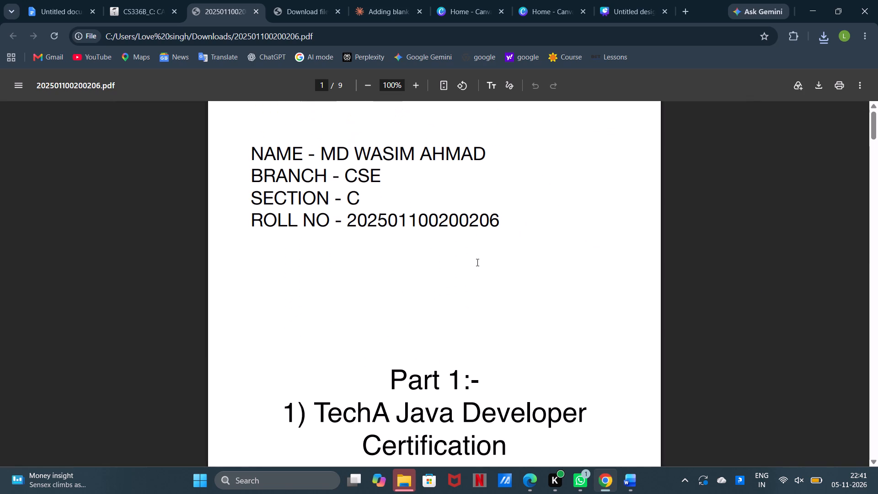
scroll(476, 262, down, 4)
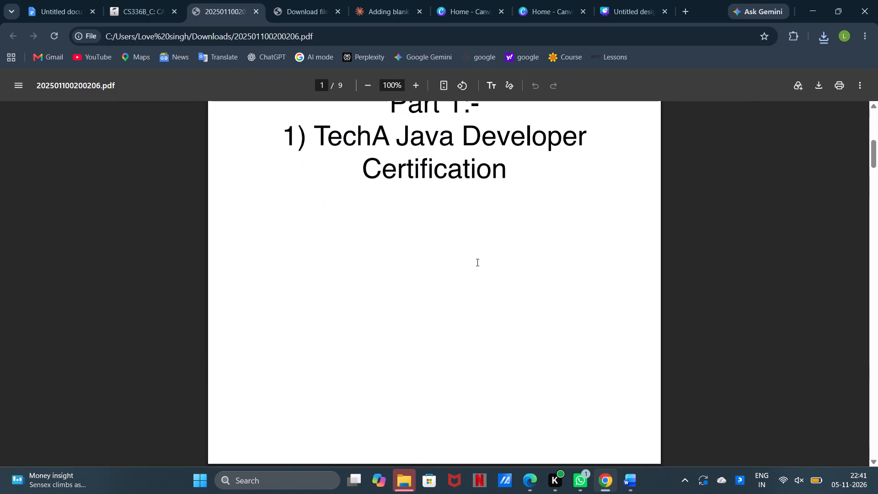
scroll(476, 262, down, 3)
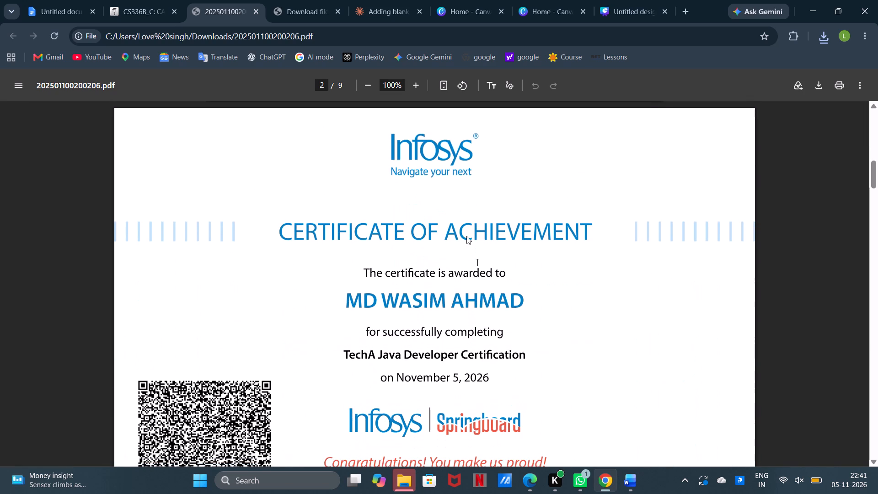
Return to the Canva home page and open the recent FINAL_MERGE_with_cover.pdf design.
click(492, 0)
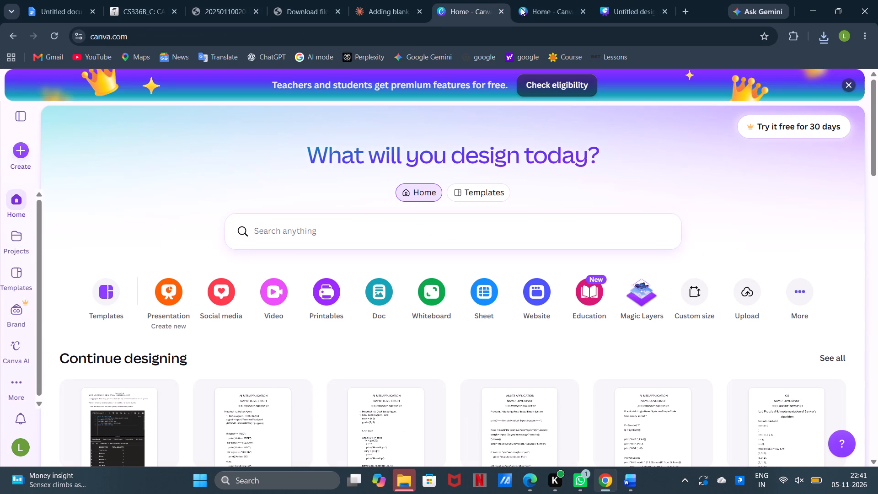
click(549, 0)
scroll(482, 190, down, 2)
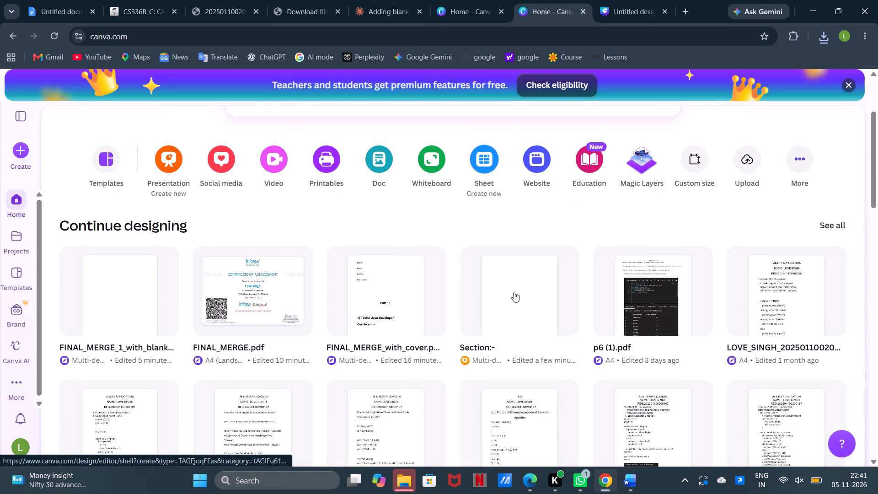
double_click(394, 297)
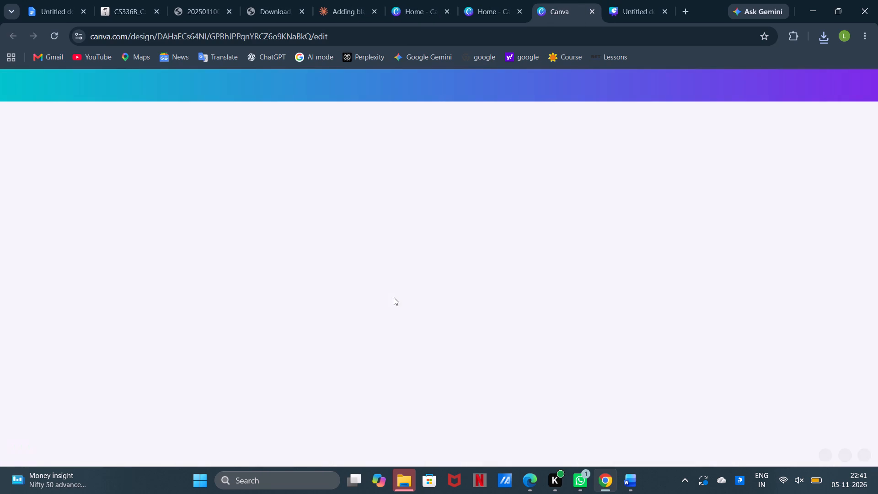
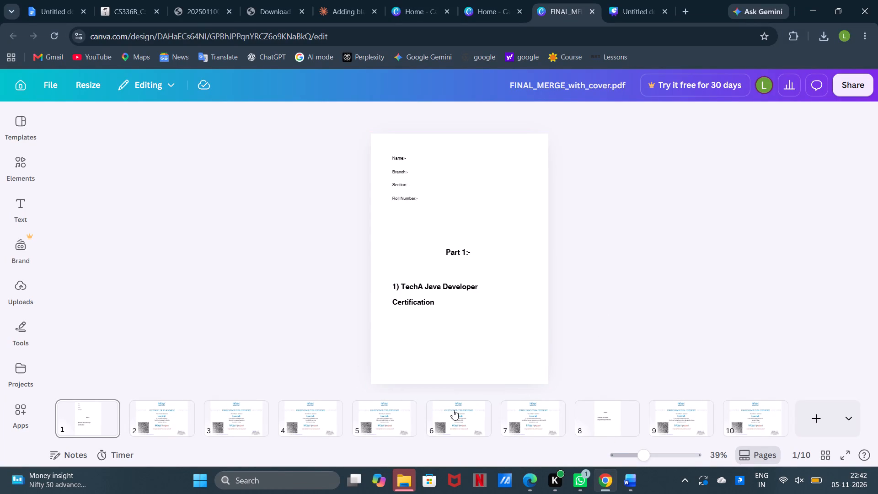
Open page 8 of the design, the Part 2 cover page.
click(603, 432)
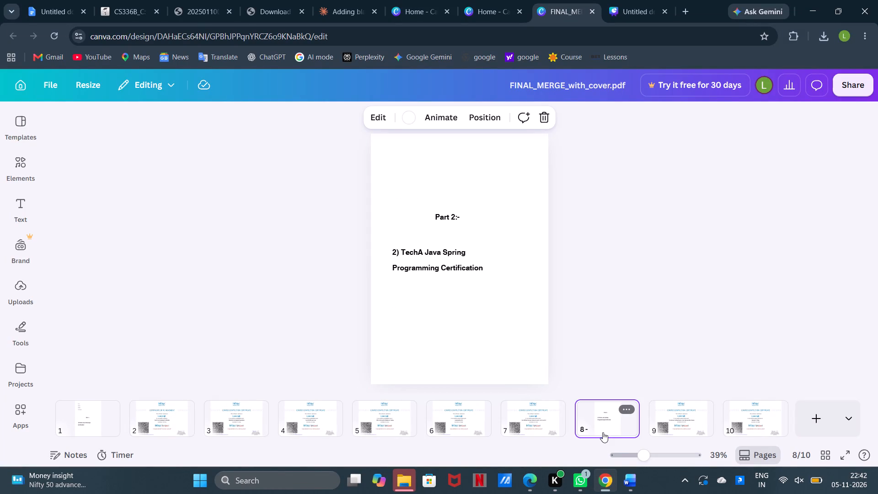
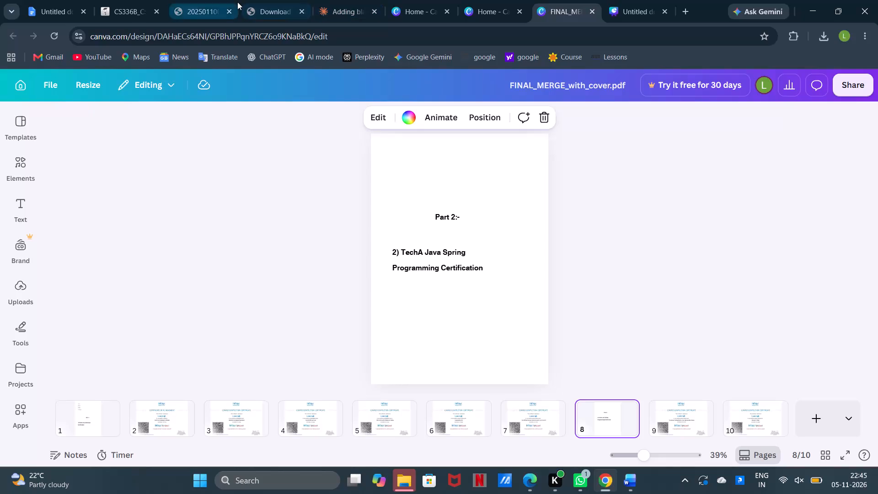
Switch to the Moodle assignment submission page and log out of the signed-in student account.
click(129, 0)
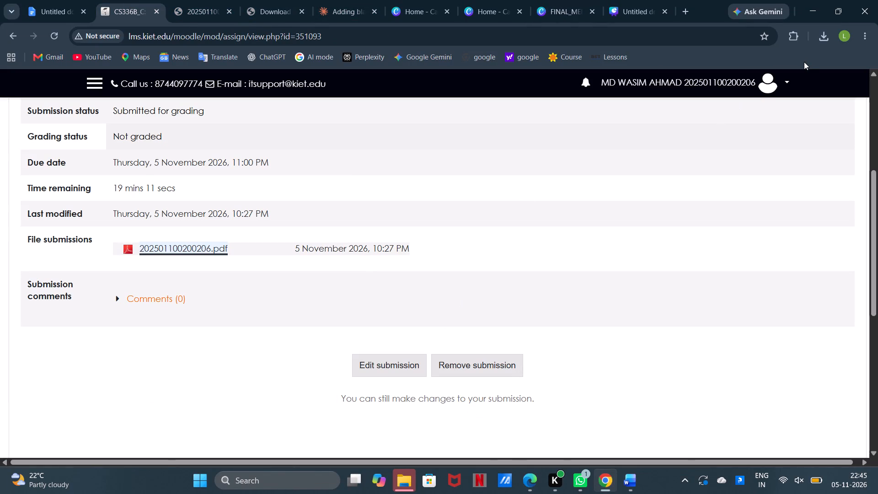
click(779, 81)
click(723, 215)
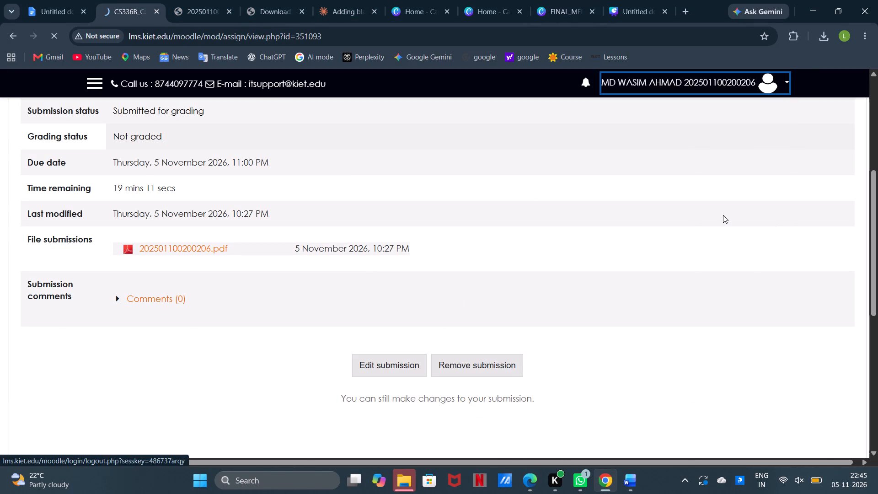
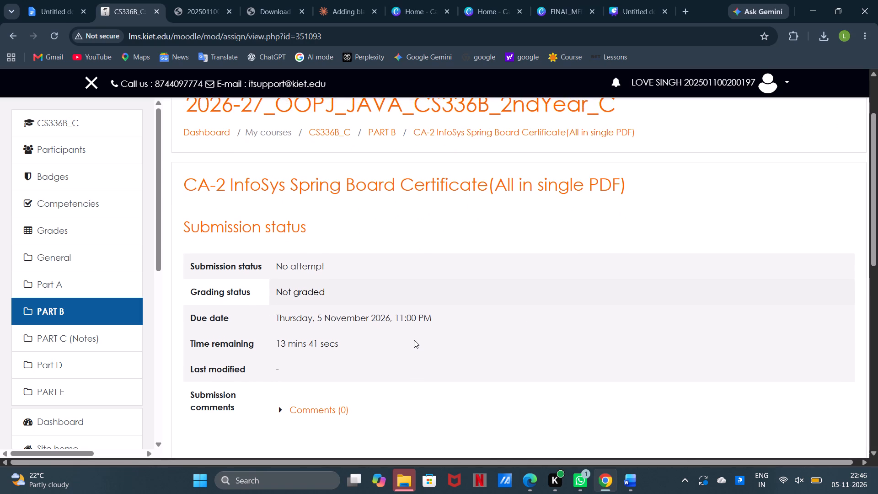
Start a submission for the CA-2 InfoSys Spring Board Certificate assignment and choose FINAL_MERGE.pdf from Downloads as its attachment.
scroll(414, 340, down, 2)
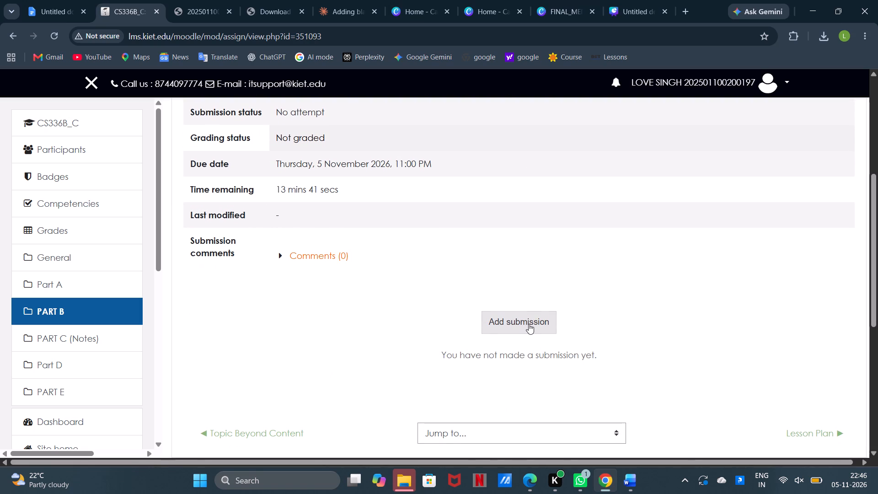
click(529, 324)
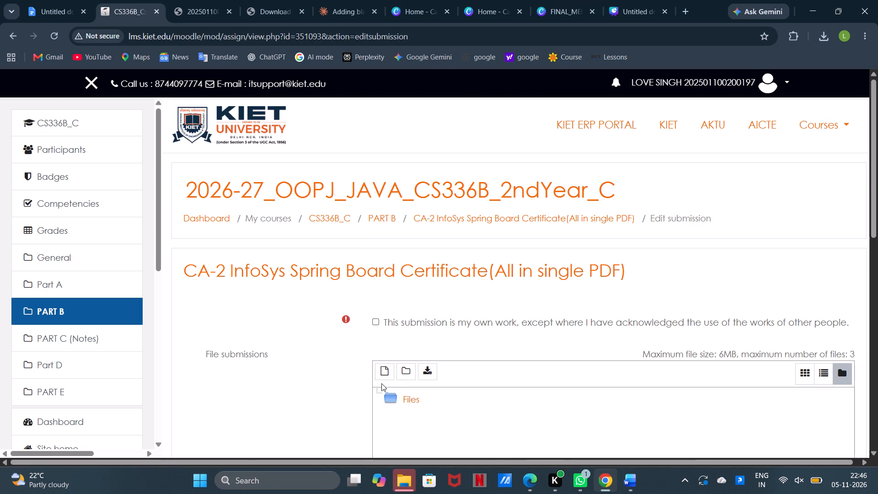
click(383, 374)
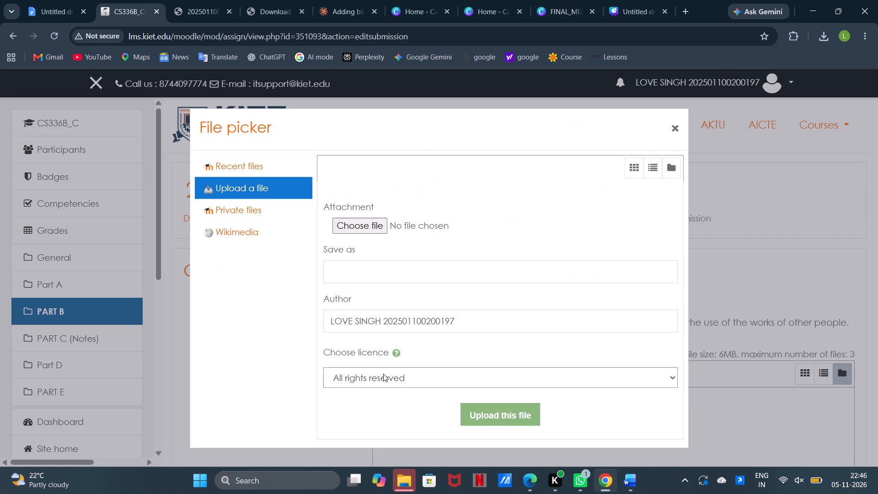
click(377, 224)
click(236, 109)
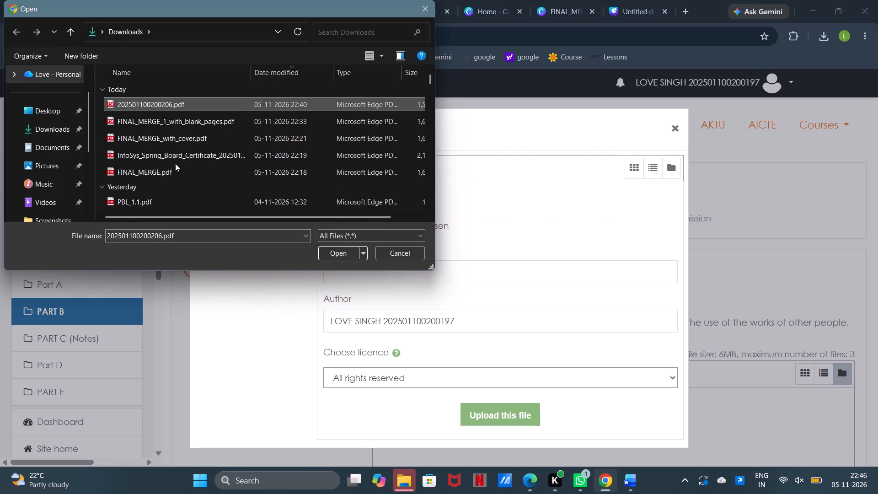
click(155, 167)
click(338, 245)
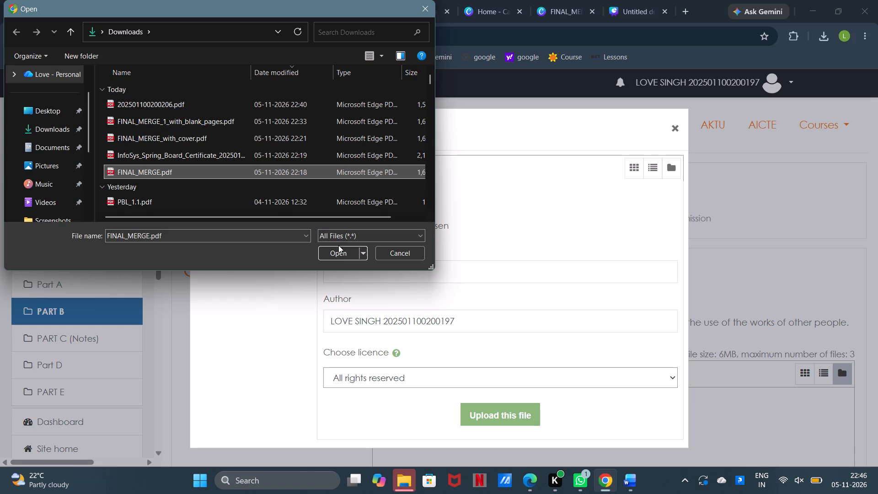
click(341, 258)
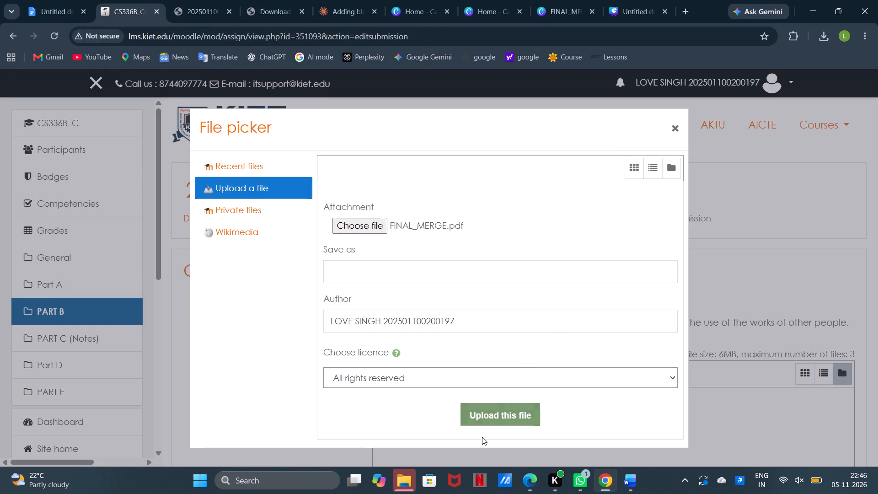
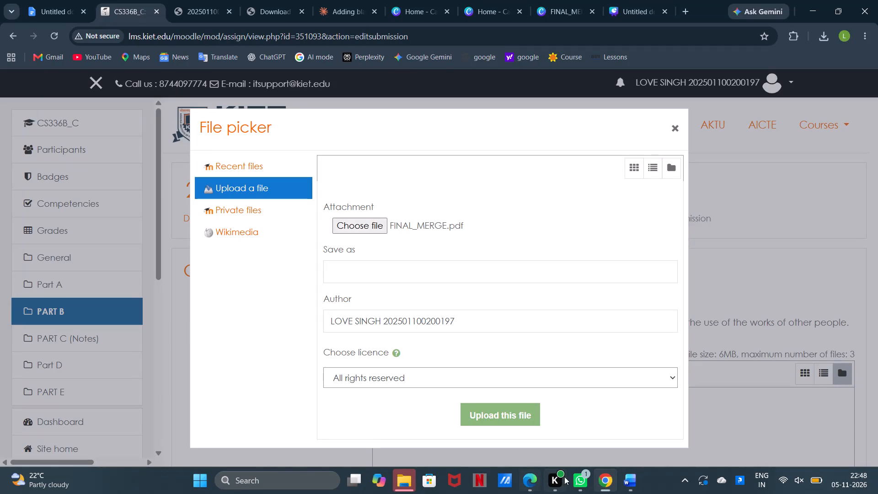
Switch to File Explorer's Downloads folder and start sharing the seven PDFs from Spring 5 in 7 Days.pdf through TechA Java Developer Certification.pdf.
click(399, 478)
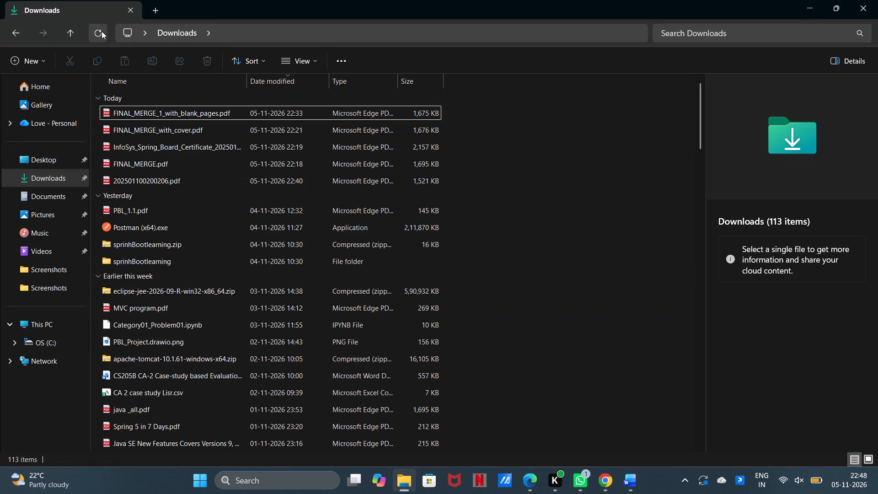
triple_click(100, 32)
scroll(232, 261, down, 1)
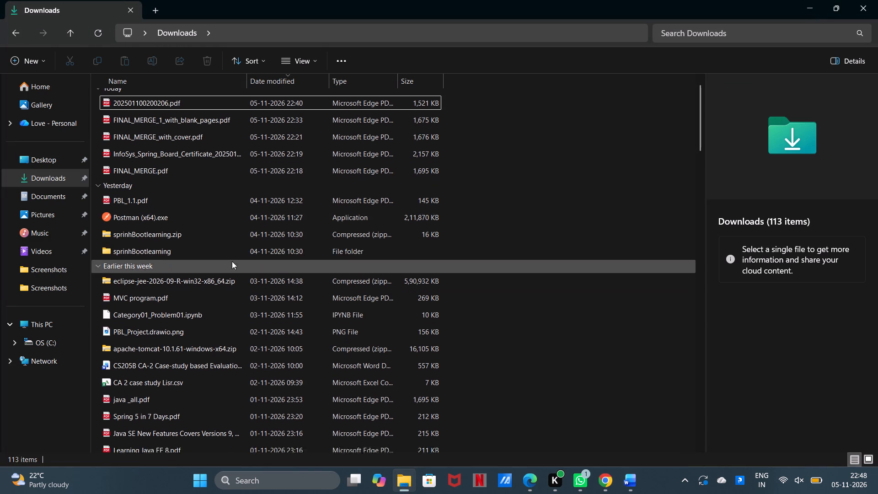
scroll(232, 261, down, 4)
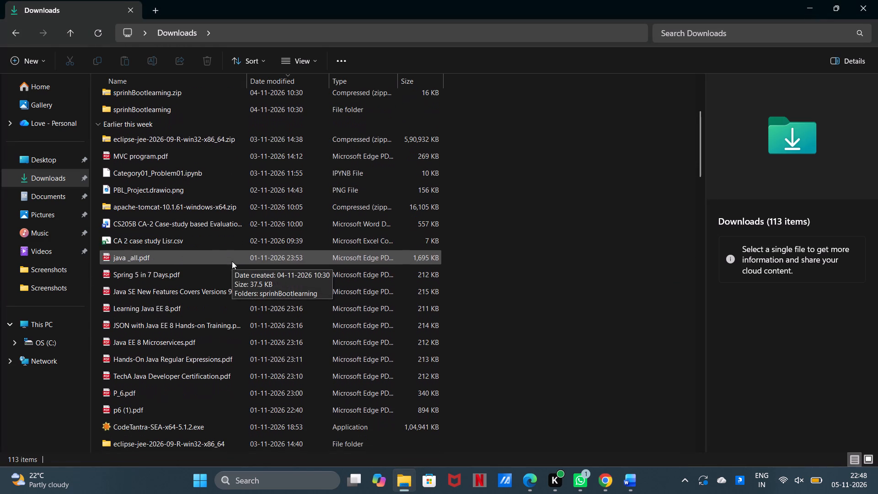
drag(101, 383, 108, 296)
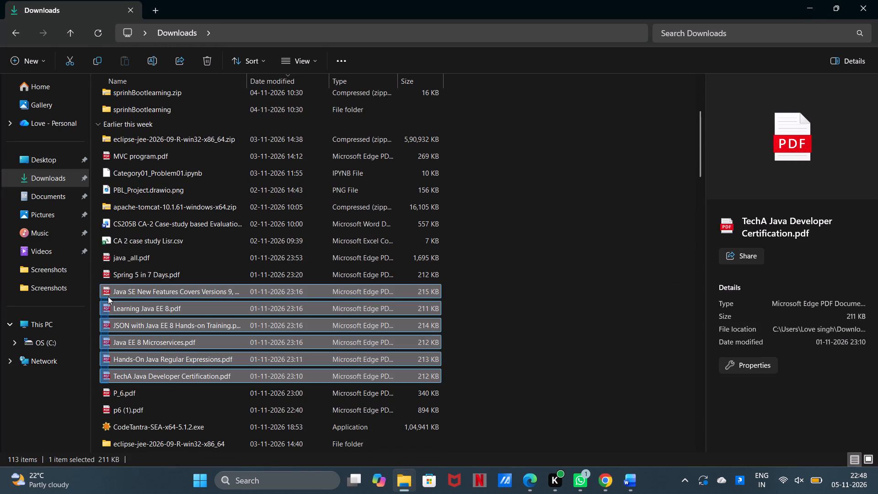
drag(108, 296, 101, 276)
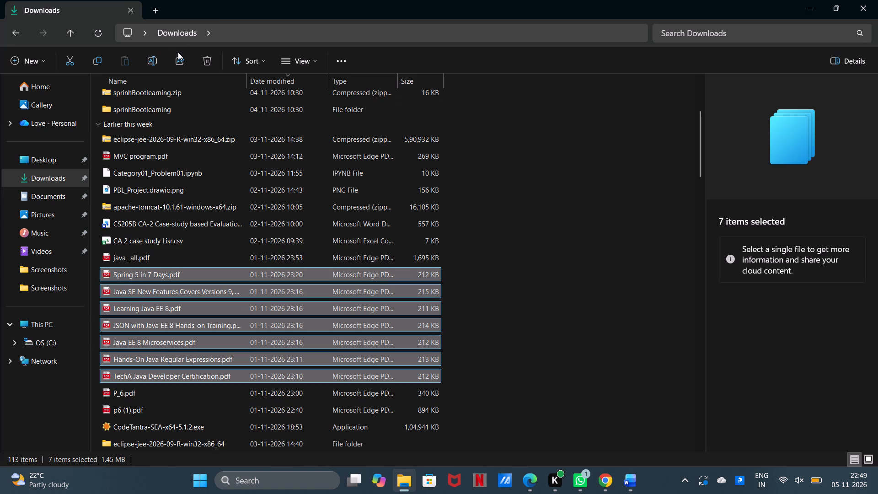
click(176, 54)
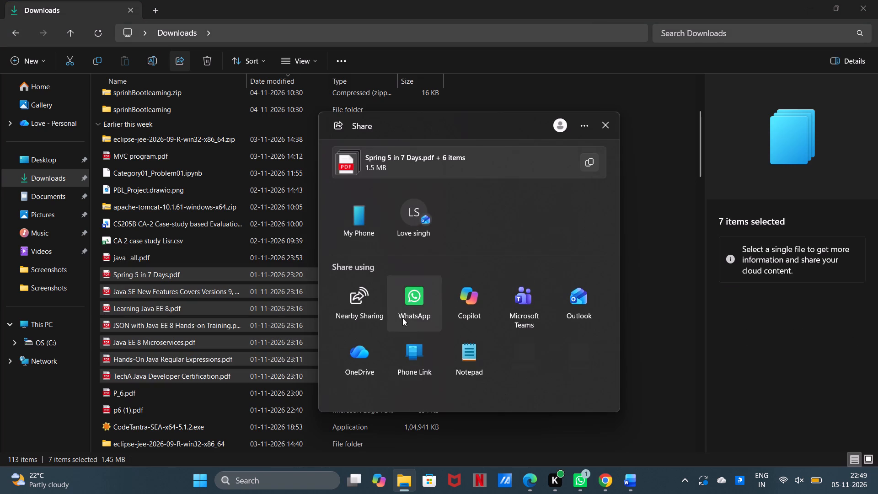
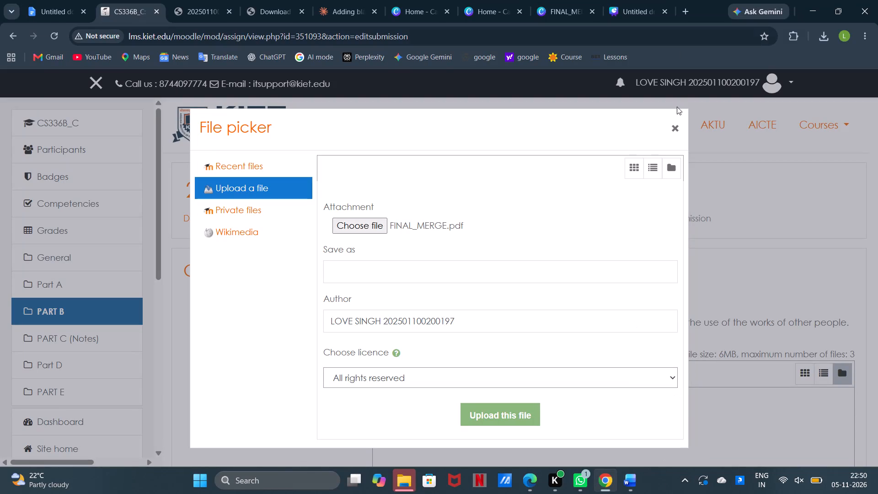
Restart the file picker for the CA-2 submission and choose FINAL_MERGE.pdf from Downloads as the attachment.
click(674, 127)
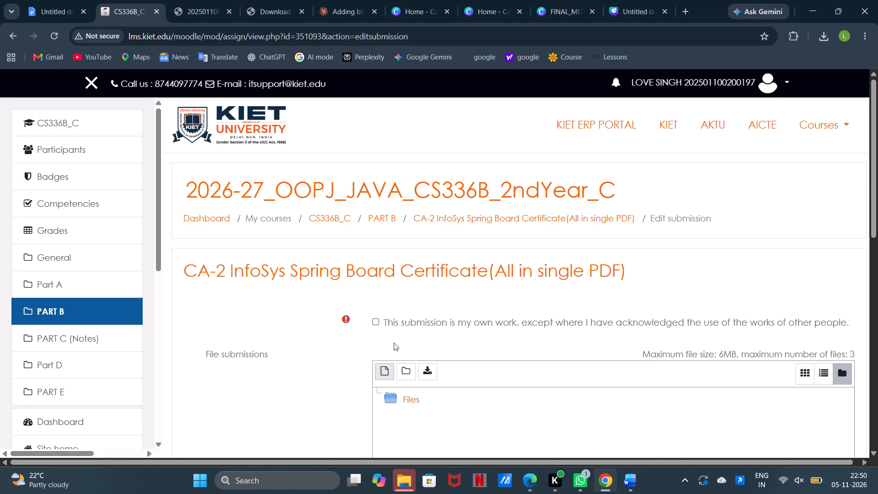
click(380, 375)
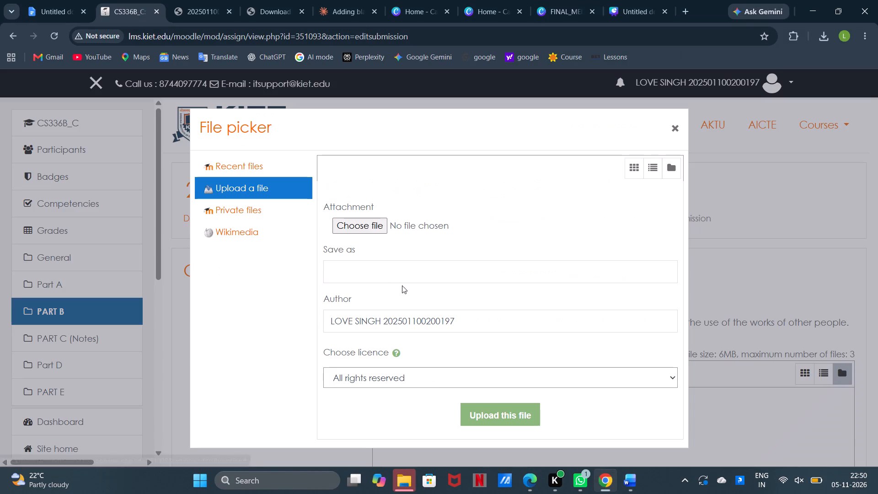
click(359, 228)
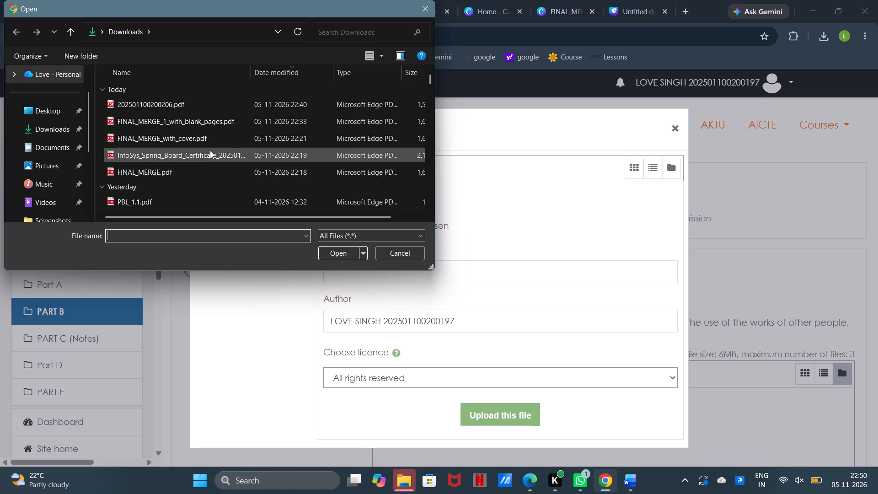
click(182, 170)
click(357, 258)
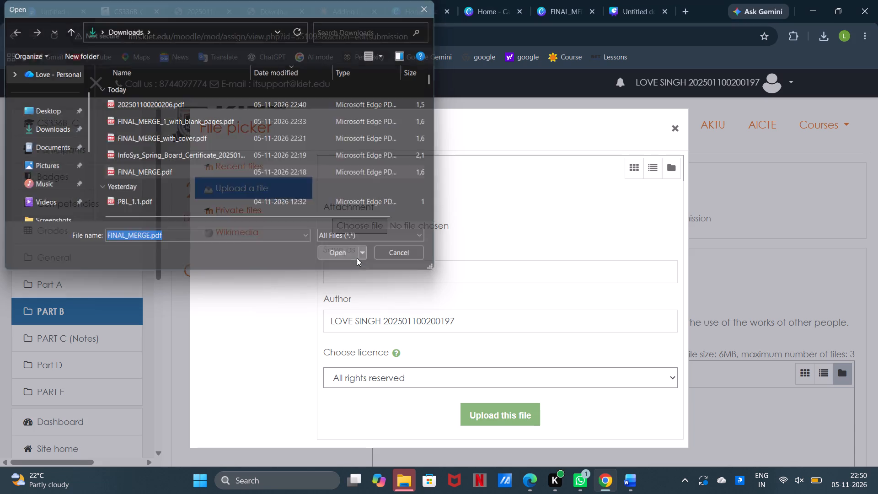
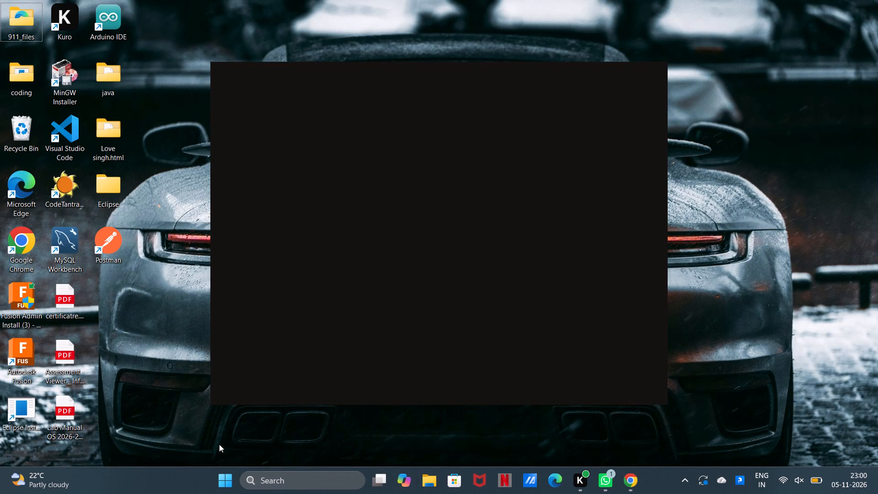
Switch to Chrome and check the submission status of the CA-2 InfoSys Spring Board Certificate assignment.
click(624, 485)
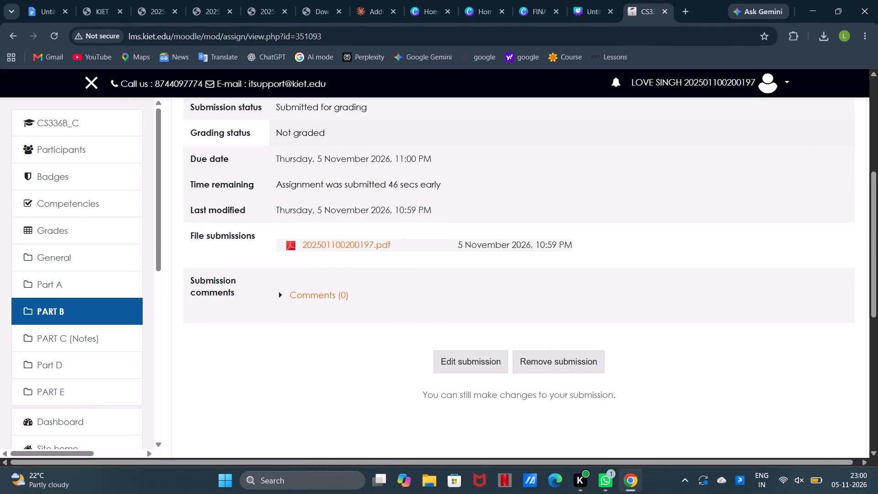
scroll(438, 292, up, 3)
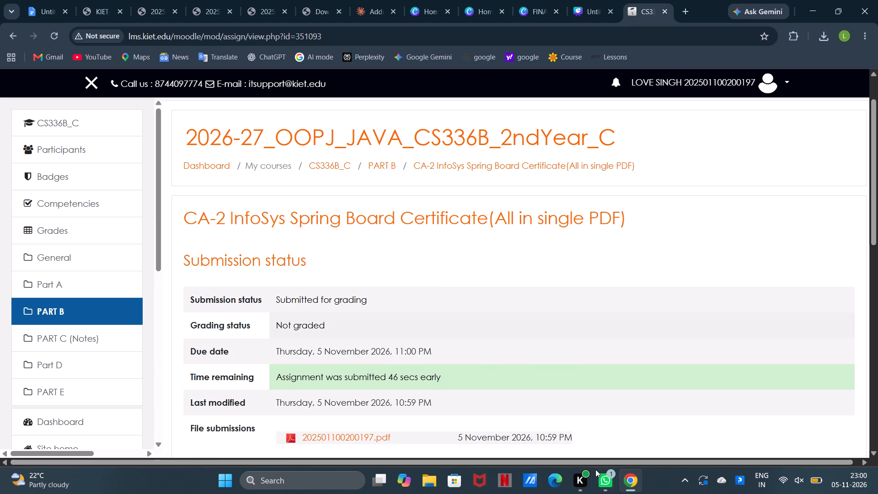
Keep the blocked insecure download of the submitted certificate PDF, the copy numbered (3).
click(819, 32)
click(705, 85)
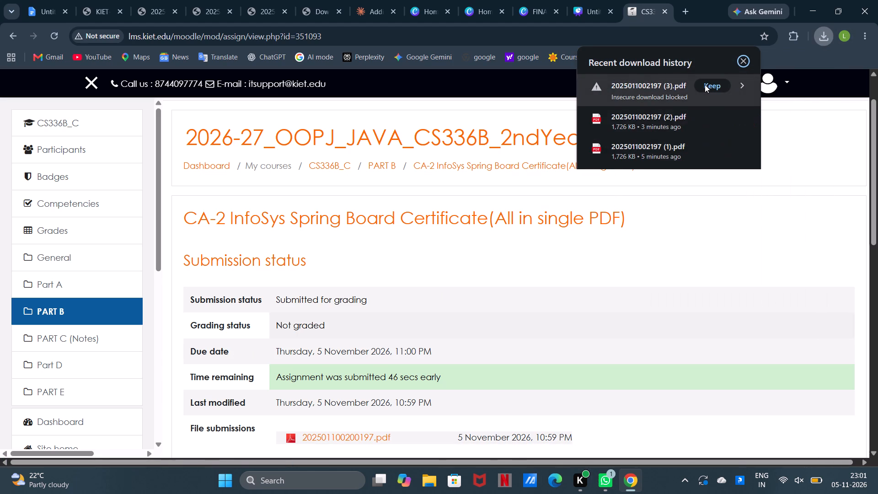
click(757, 144)
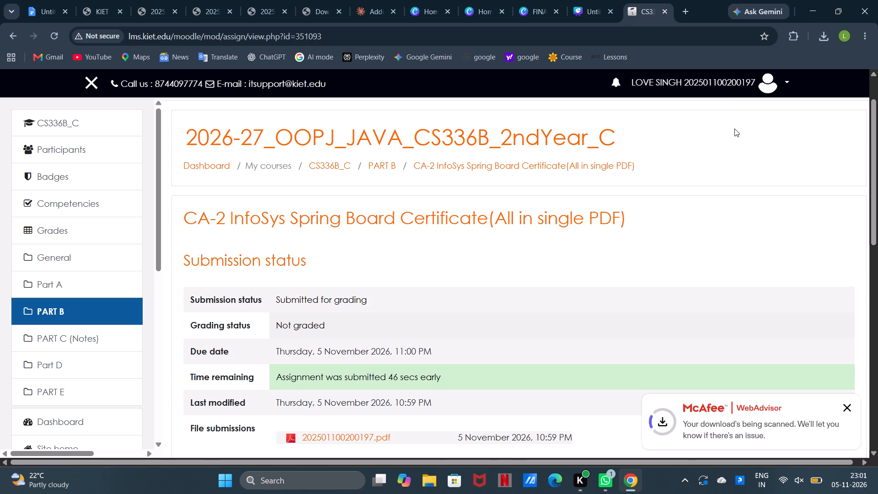
Open the downloaded PDF copy numbered (3) and examine its cover pages and certificates through to the last page.
click(826, 38)
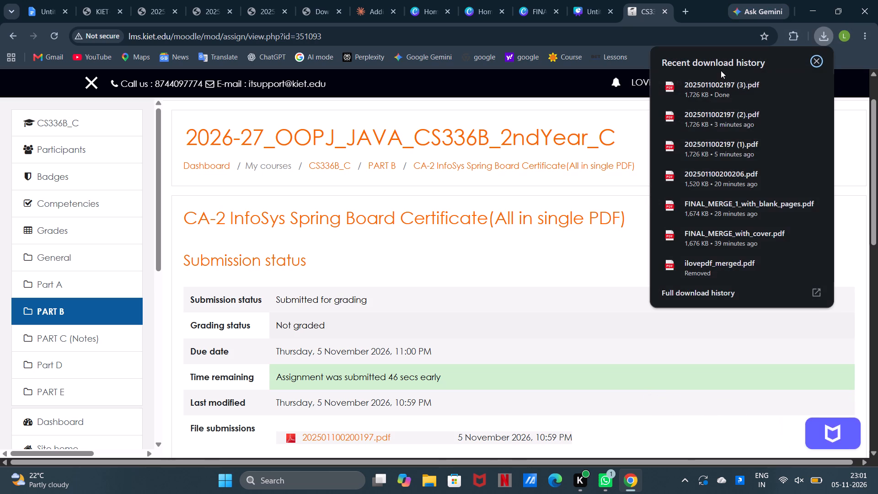
double_click(709, 92)
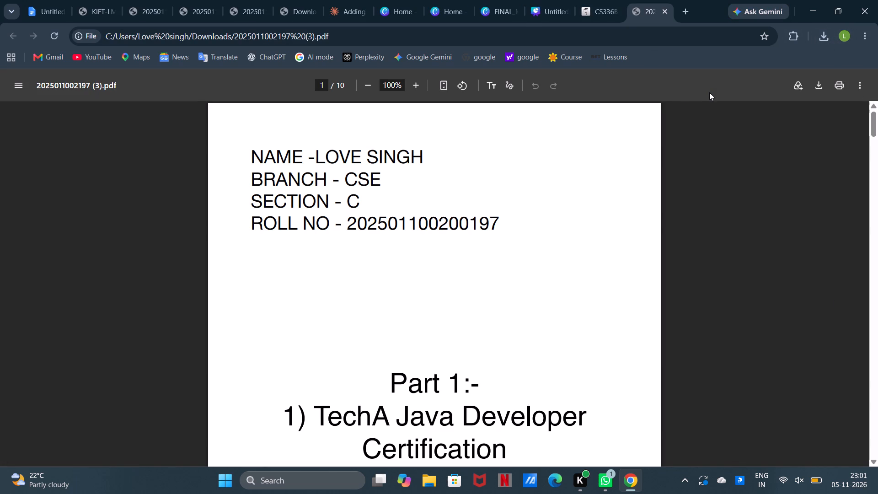
scroll(647, 145, down, 2)
scroll(636, 156, up, 3)
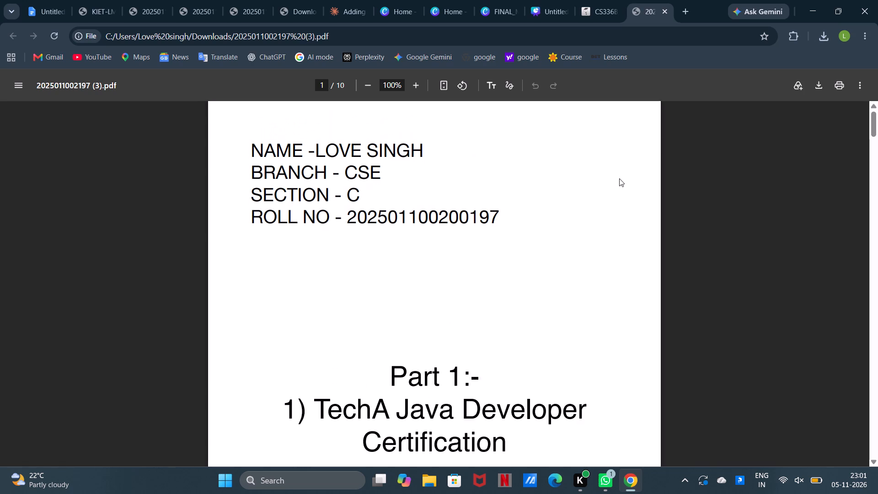
scroll(619, 178, down, 4)
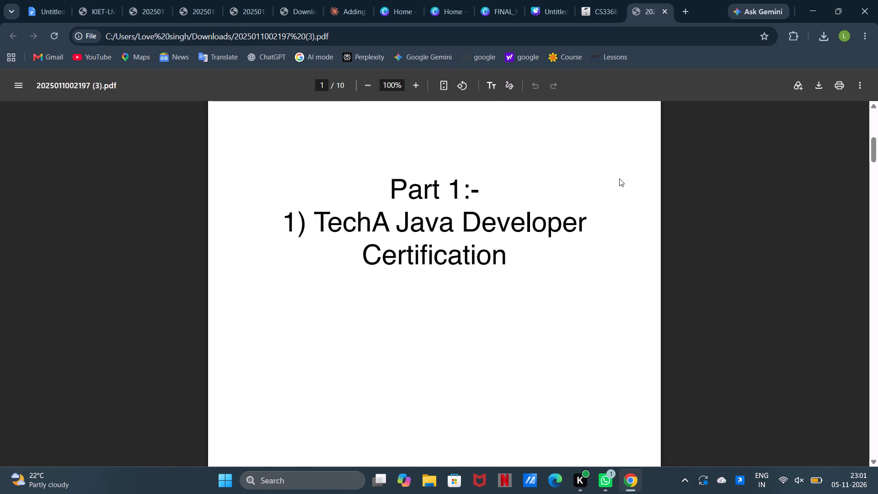
scroll(619, 178, down, 3)
scroll(619, 178, up, 1)
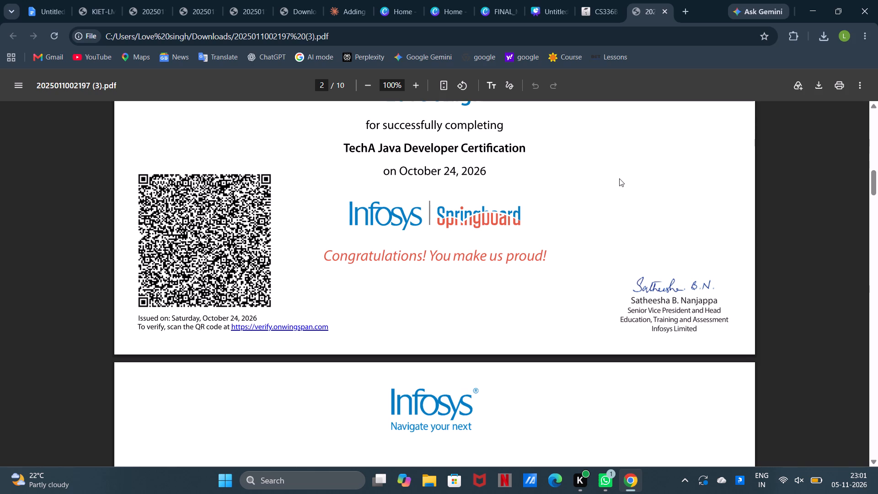
scroll(619, 178, down, 5)
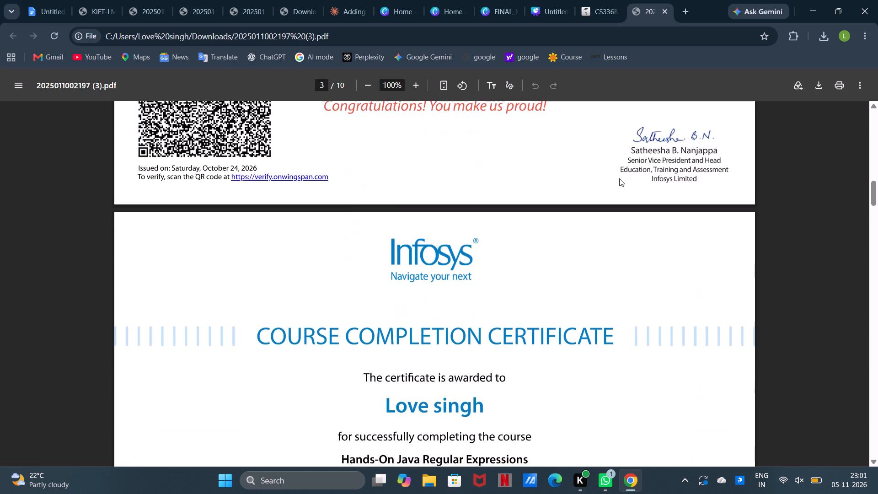
scroll(619, 178, down, 10)
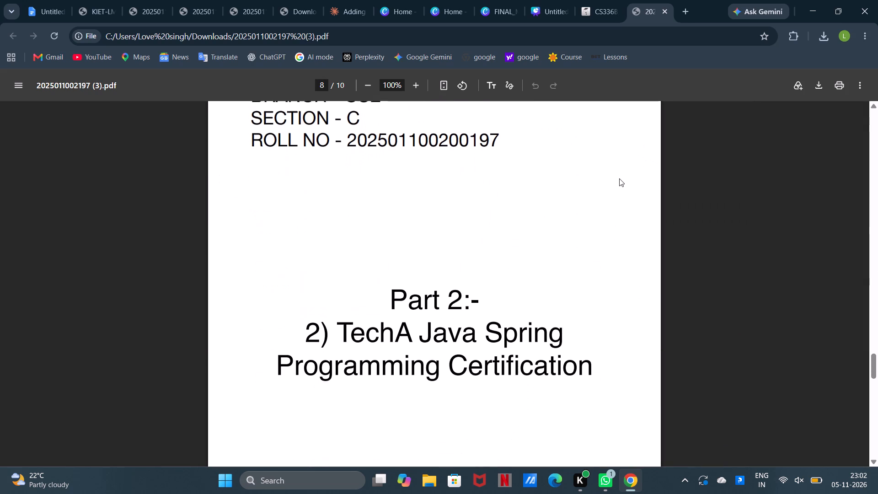
scroll(619, 178, down, 11)
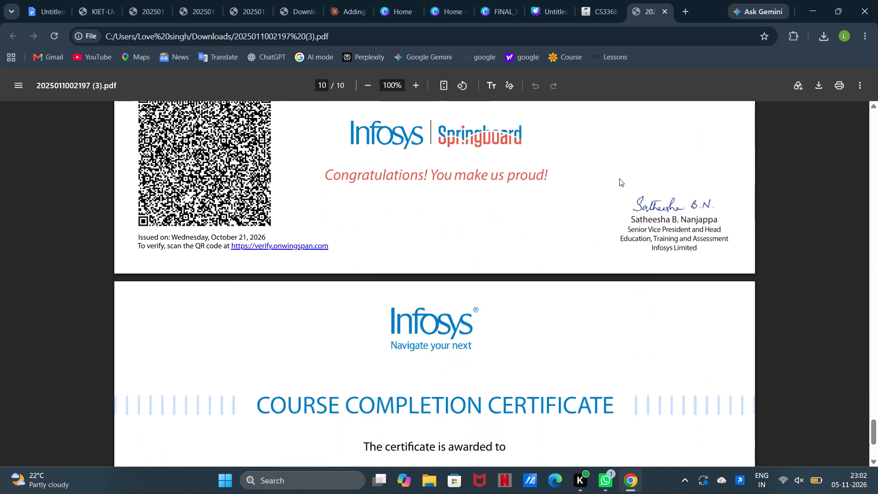
scroll(619, 178, down, 1)
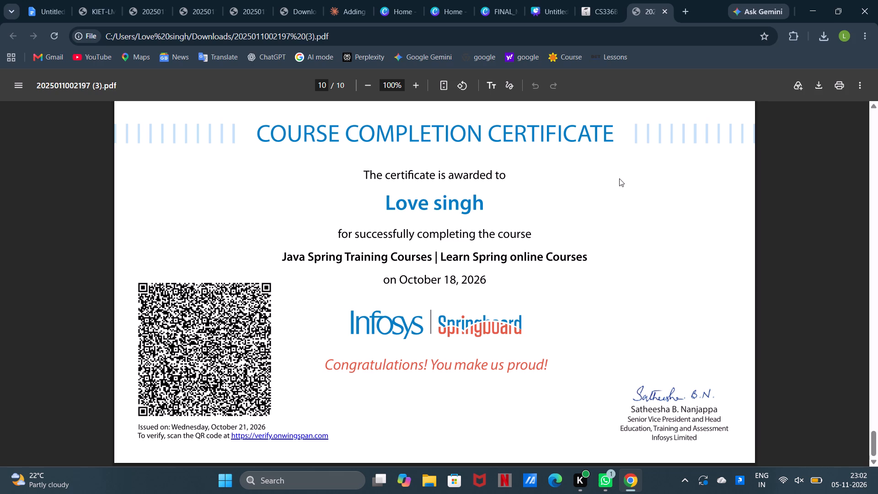
Switch to the untitled Google Docs document.
click(67, 12)
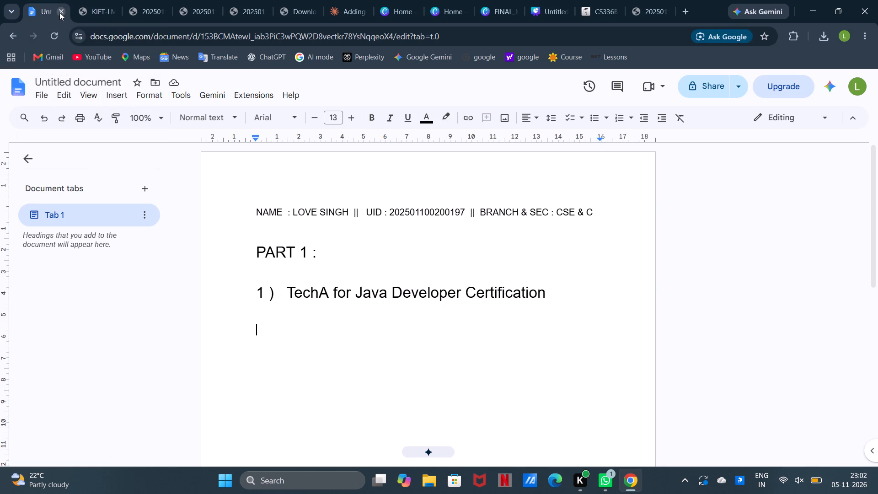
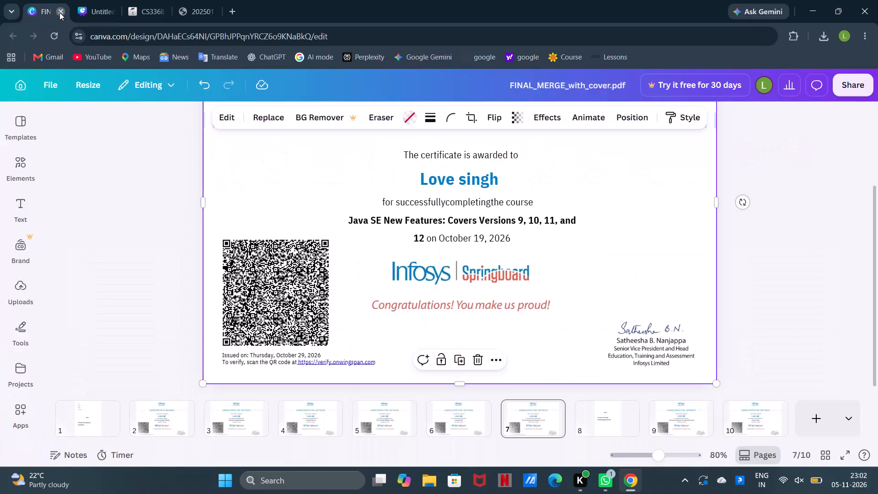
Close all the open Chrome tabs, starting with the FINAL_MERGE_with_cover.pdf Canva design, to leave the browser.
triple_click(59, 12)
triple_click(59, 12)
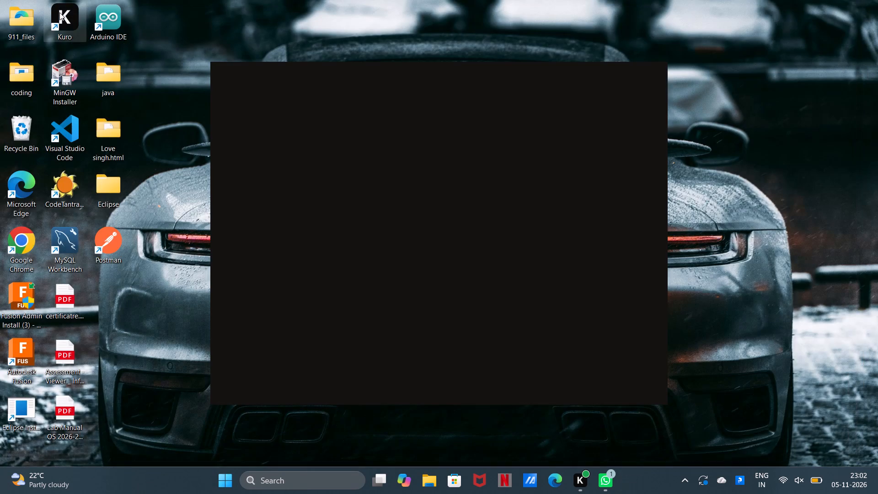